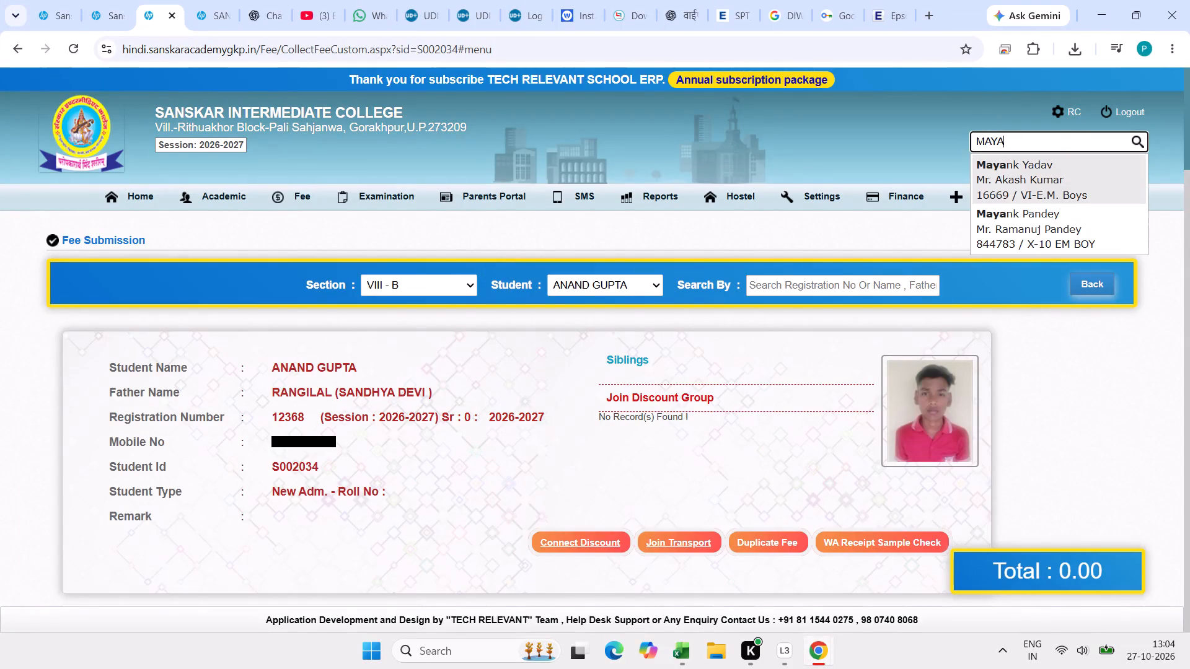
Open the fee payment page of the X-10 EM BOY student among the MAYA search suggestions.
click(994, 223)
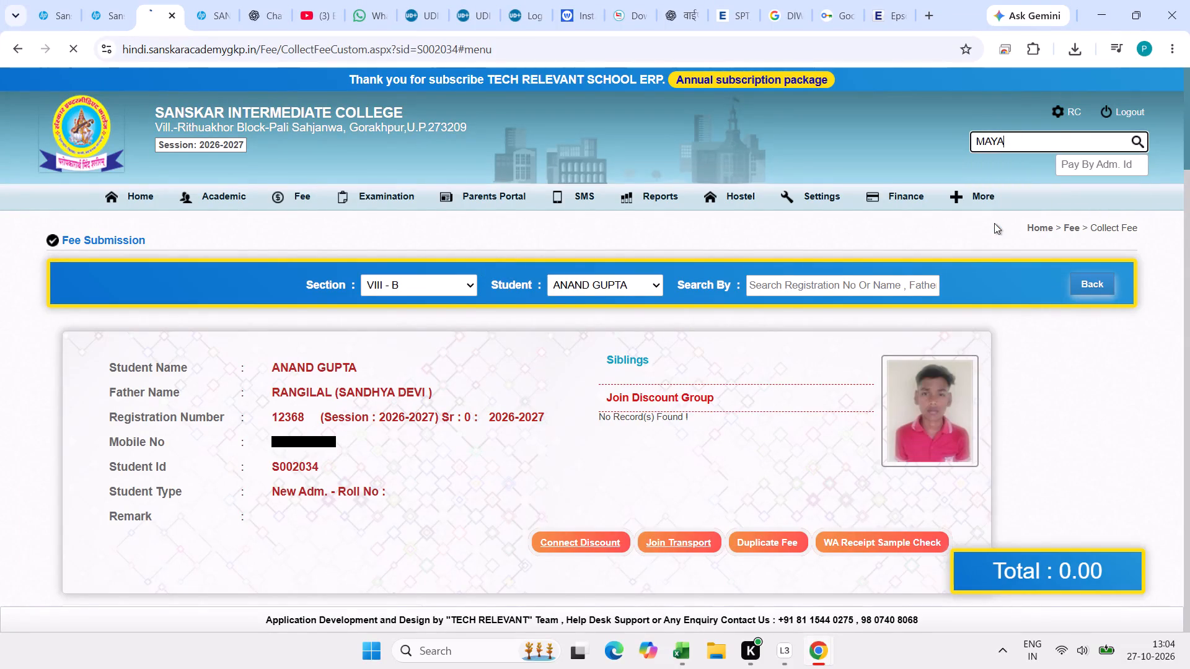
click(453, 365)
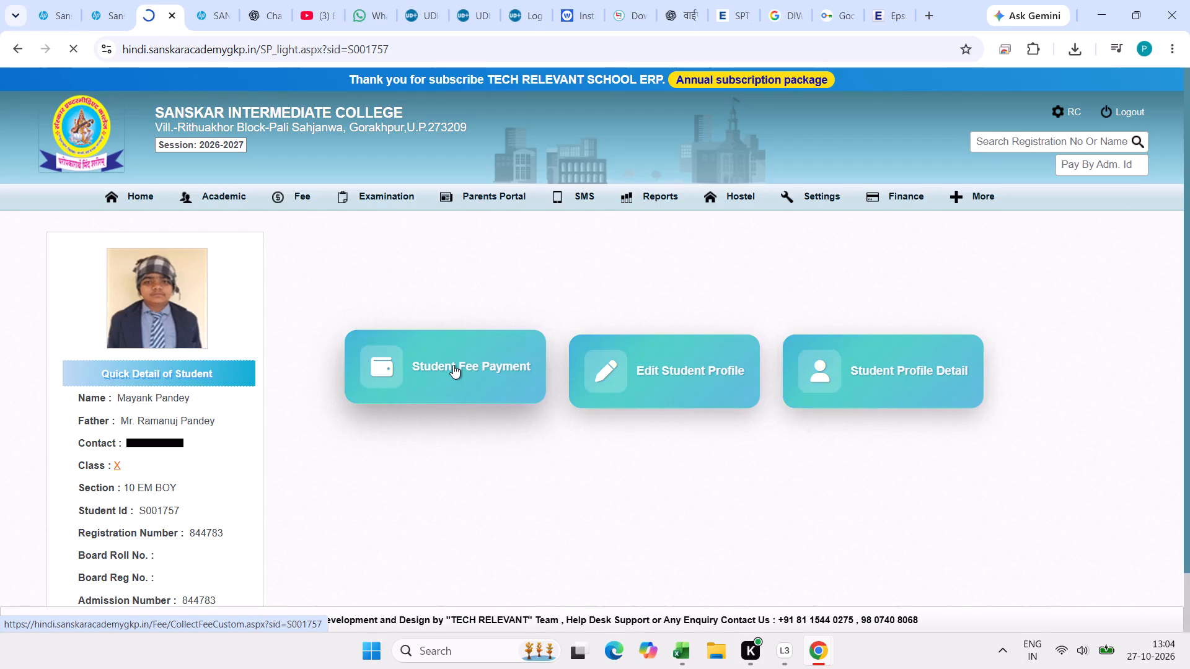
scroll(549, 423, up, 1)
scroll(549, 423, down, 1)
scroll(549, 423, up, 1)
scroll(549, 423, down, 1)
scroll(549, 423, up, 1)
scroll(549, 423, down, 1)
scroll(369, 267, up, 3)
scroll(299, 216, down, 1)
Examine the tuition and transport fee status on the other student's open fee collection page.
click(226, 0)
scroll(261, 168, up, 1)
scroll(267, 183, down, 2)
scroll(324, 282, up, 2)
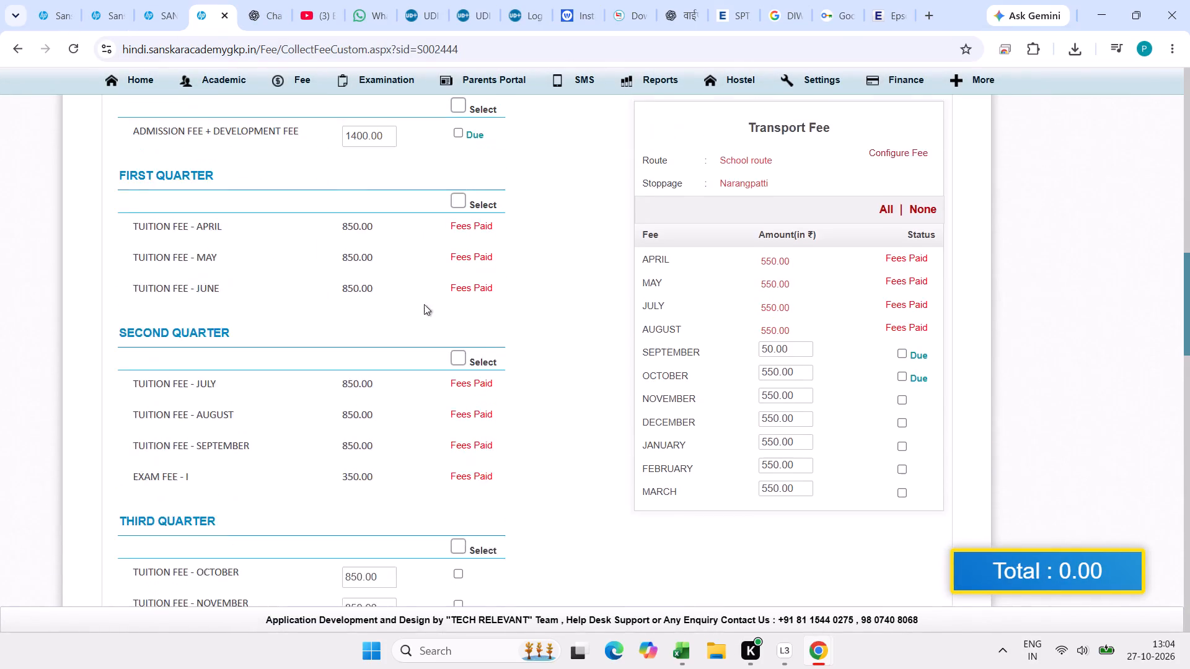
scroll(443, 293, up, 2)
scroll(443, 293, down, 1)
scroll(443, 293, up, 6)
scroll(443, 293, down, 1)
scroll(443, 293, up, 5)
scroll(443, 293, down, 1)
scroll(443, 293, up, 3)
scroll(443, 293, down, 1)
Return to the X-10 EM BOY student's fee page and select the October tuition fee together with the due Exam Fee - I.
click(183, 0)
scroll(268, 195, up, 4)
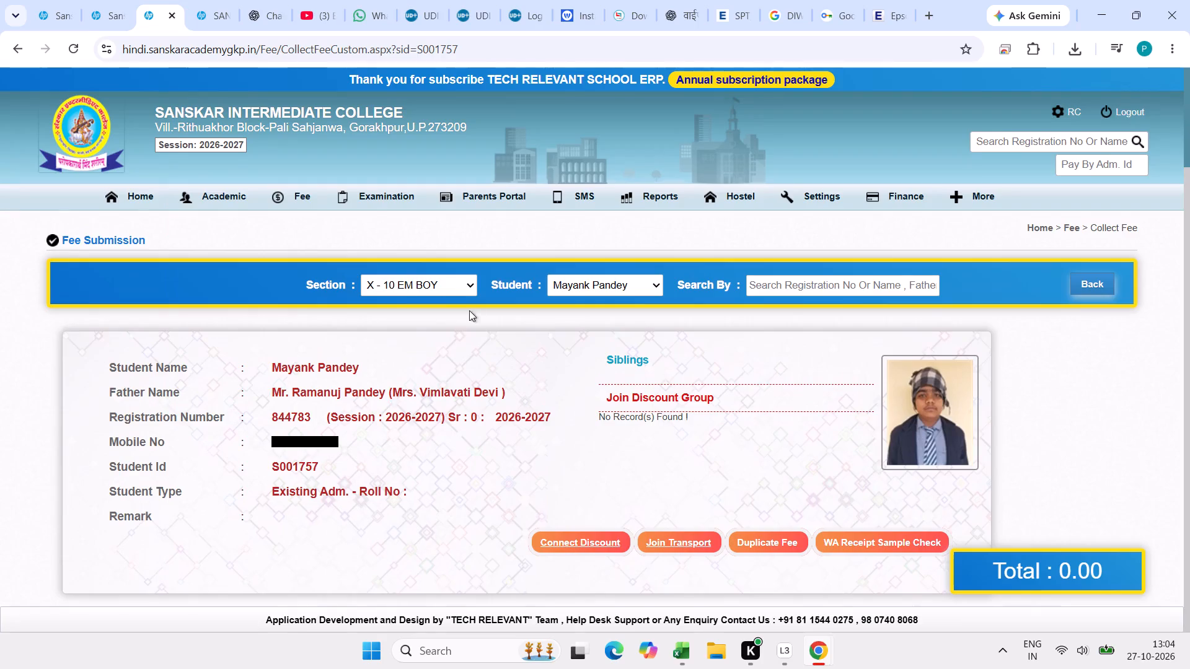
scroll(346, 443, up, 1)
scroll(346, 445, down, 5)
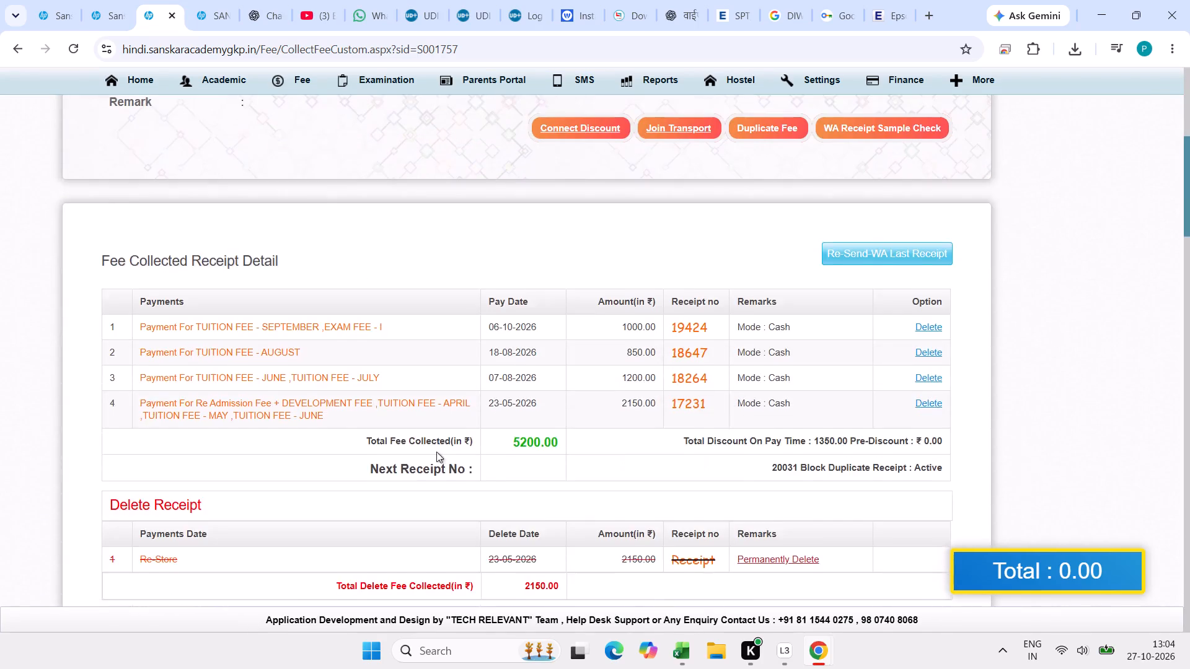
scroll(438, 452, up, 1)
scroll(440, 452, down, 1)
scroll(442, 452, up, 1)
scroll(444, 452, down, 8)
scroll(524, 442, up, 1)
scroll(524, 442, down, 1)
scroll(524, 442, up, 1)
scroll(524, 442, down, 1)
scroll(524, 442, up, 1)
scroll(524, 442, down, 1)
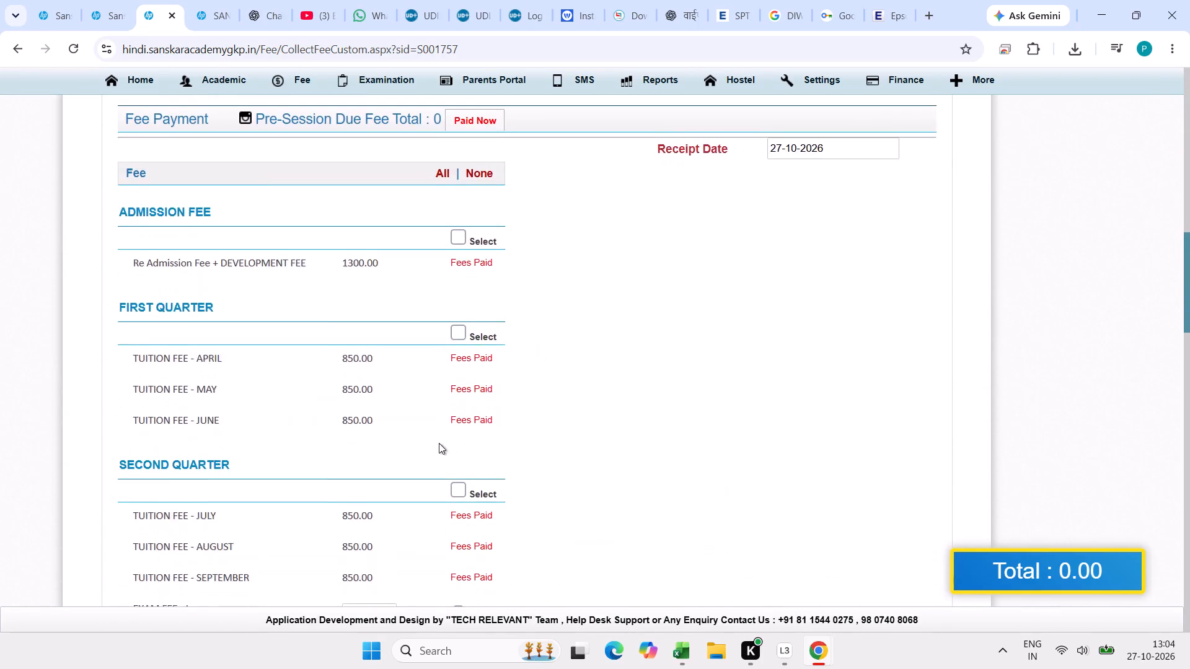
scroll(425, 443, up, 1)
scroll(423, 442, down, 2)
scroll(471, 461, down, 1)
scroll(471, 461, up, 1)
scroll(471, 461, down, 2)
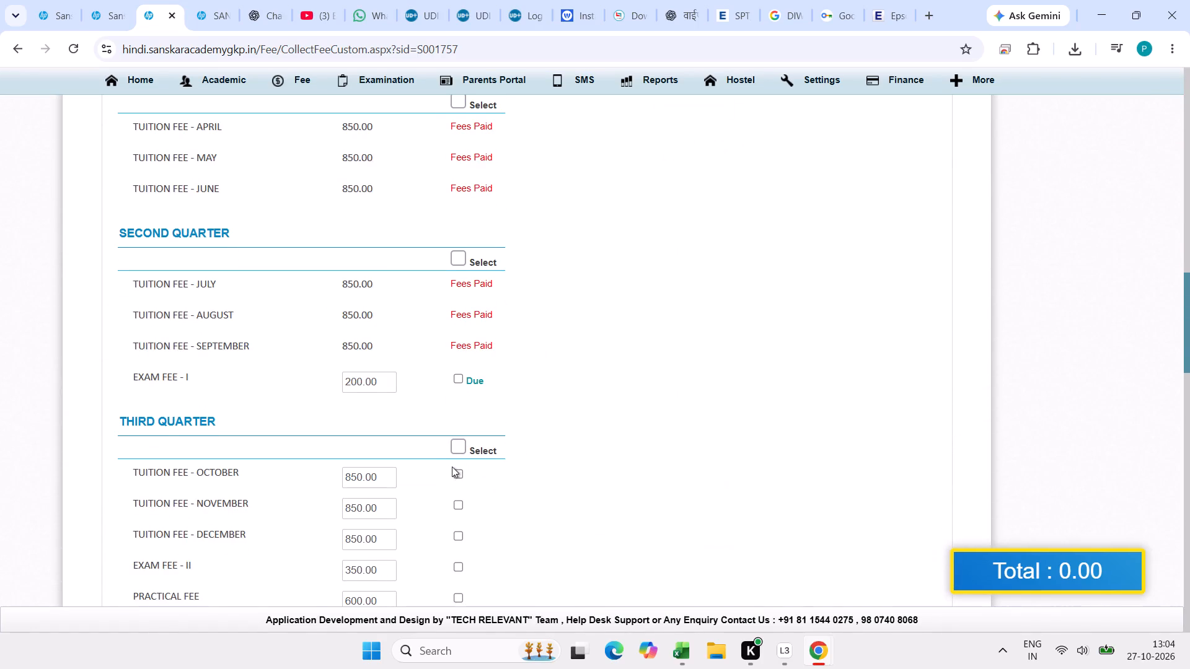
click(457, 473)
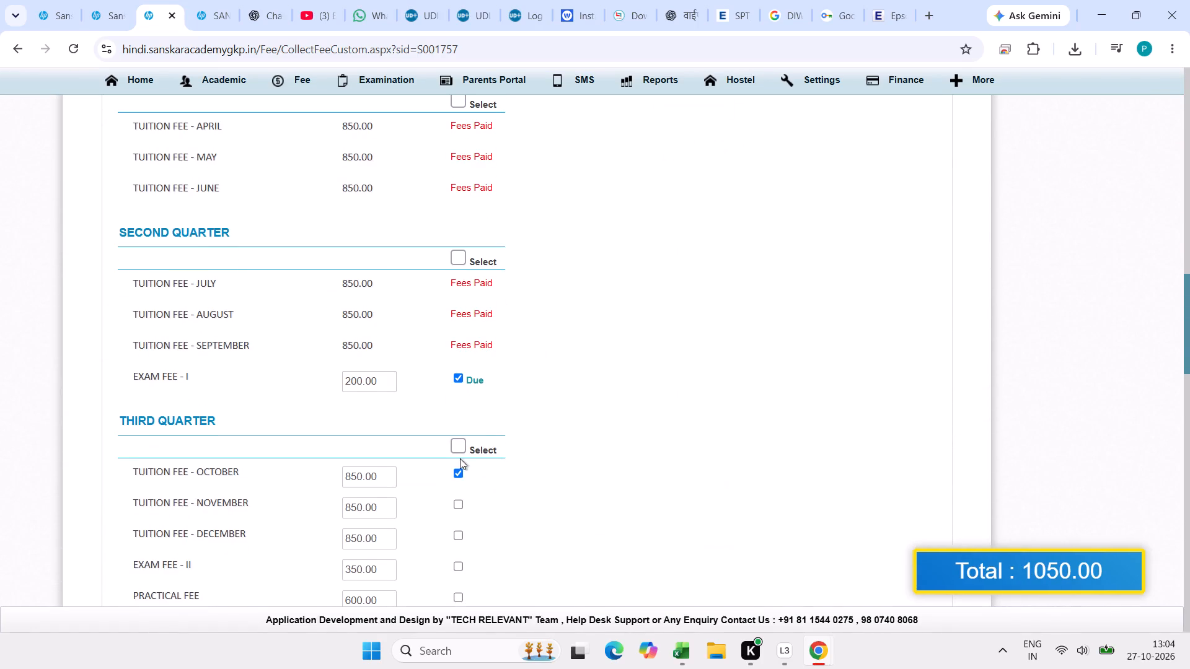
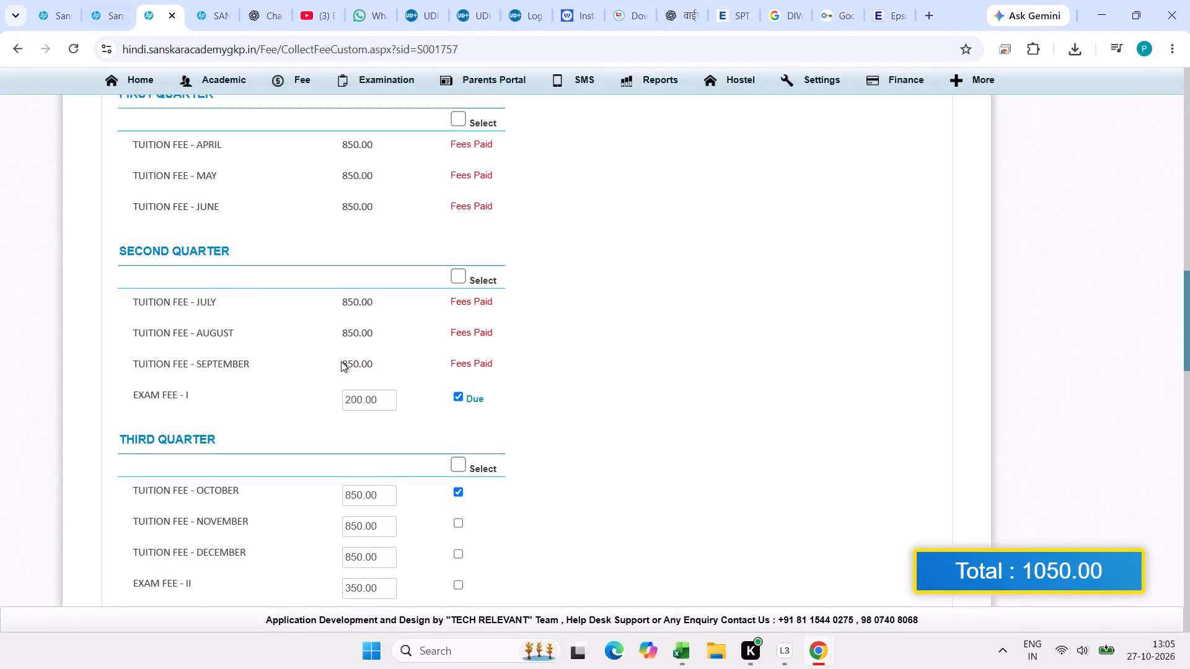
Submit the X-10 EM BOY student's 1050.00 cash payment for the October tuition fee and due Exam Fee - I.
scroll(341, 358, down, 3)
scroll(591, 522, up, 1)
scroll(591, 522, down, 1)
scroll(591, 522, up, 1)
scroll(591, 522, down, 1)
scroll(591, 522, up, 1)
scroll(104, 409, down, 3)
scroll(104, 409, up, 1)
scroll(112, 406, down, 1)
scroll(120, 409, up, 1)
scroll(123, 410, down, 2)
scroll(450, 522, down, 1)
scroll(450, 522, up, 1)
scroll(450, 522, down, 6)
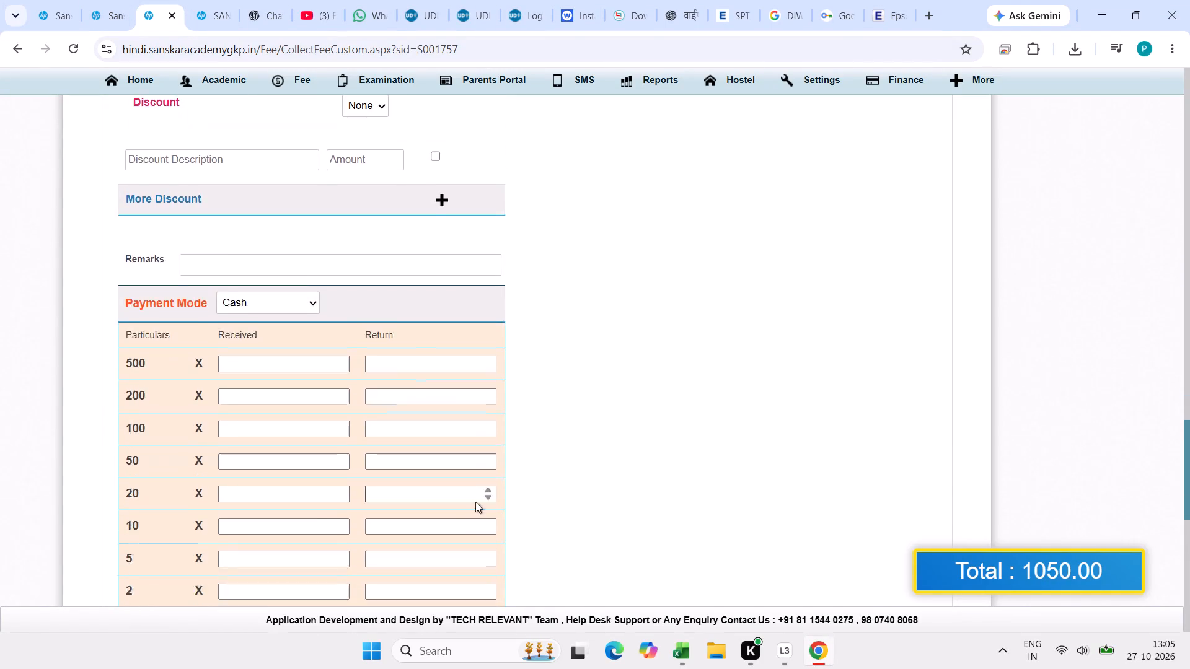
scroll(475, 502, down, 1)
scroll(488, 537, up, 1)
scroll(488, 537, down, 1)
scroll(488, 537, up, 1)
scroll(477, 543, down, 5)
click(503, 509)
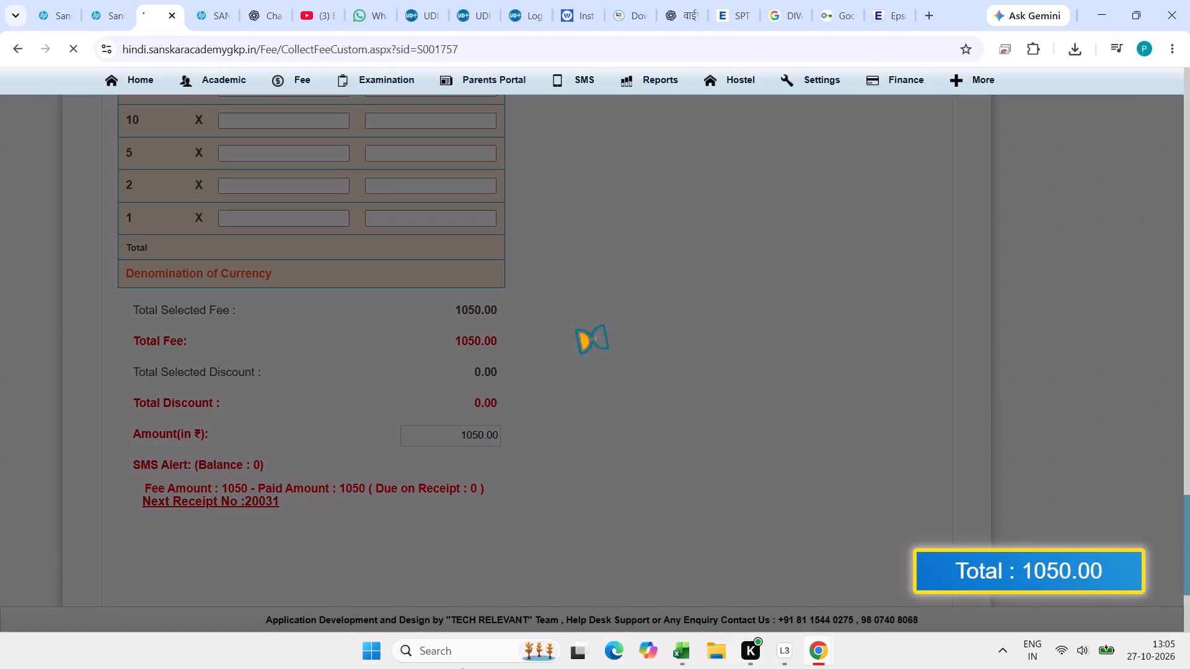
Print the fee receipt in the A4 landscape 2 Receipt format and close the receipt preview.
scroll(462, 668, up, 1)
scroll(377, 496, down, 1)
scroll(408, 476, up, 2)
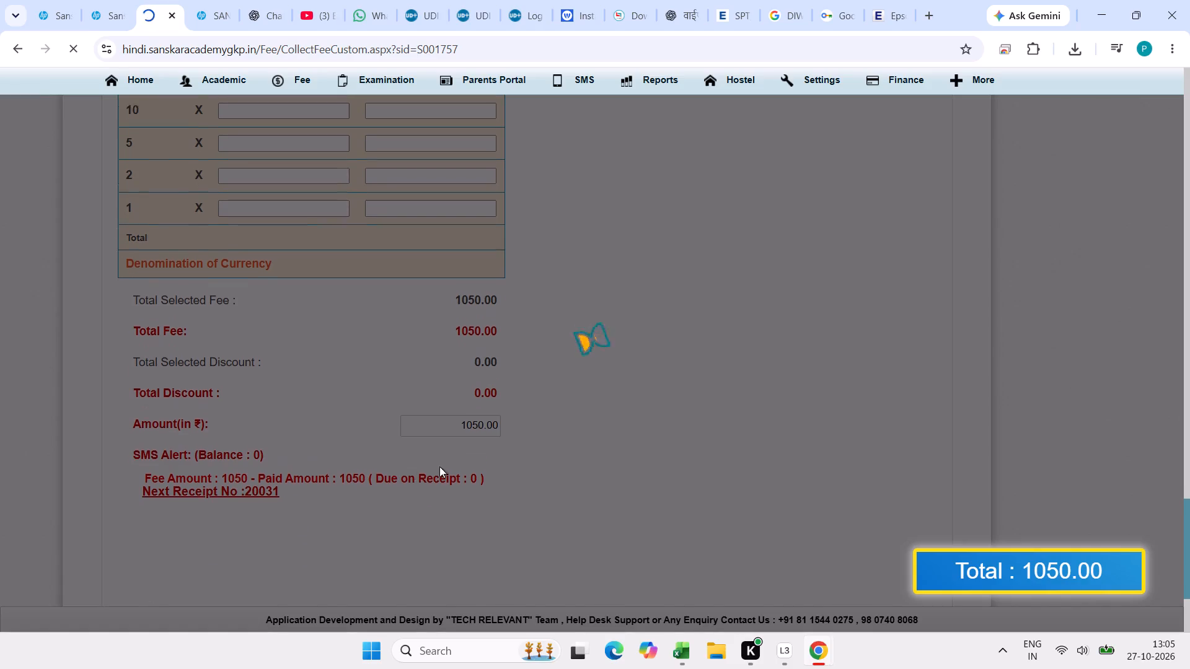
drag(1189, 515, 1189, 147)
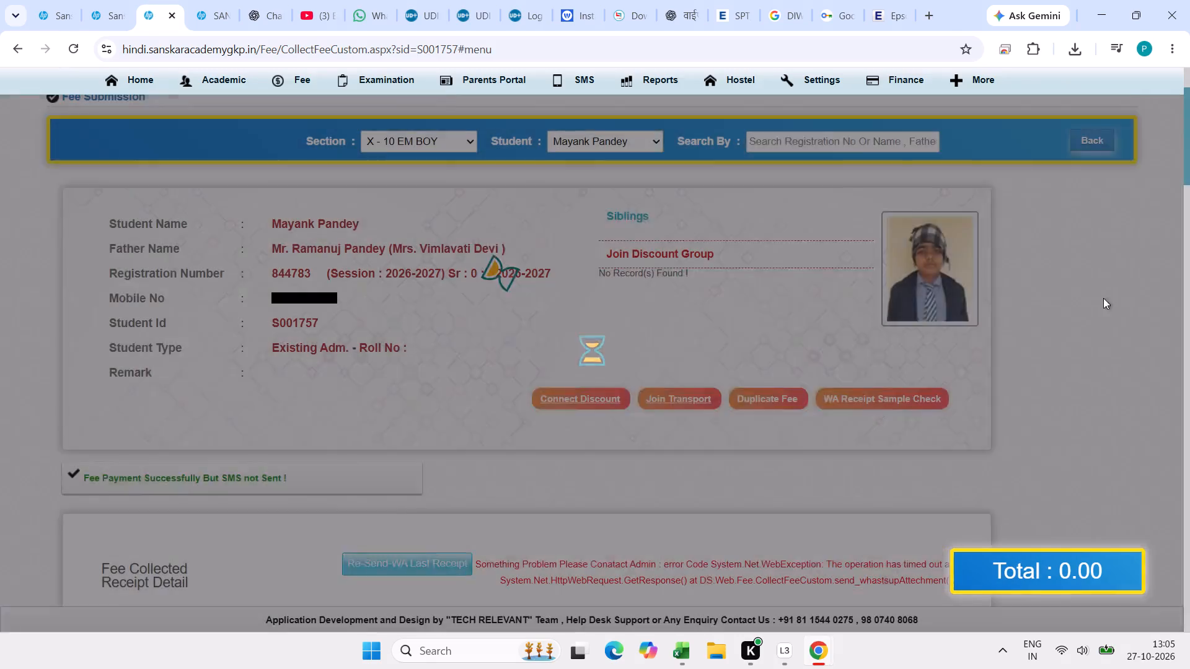
scroll(524, 321, up, 1)
scroll(524, 321, down, 1)
scroll(524, 321, up, 1)
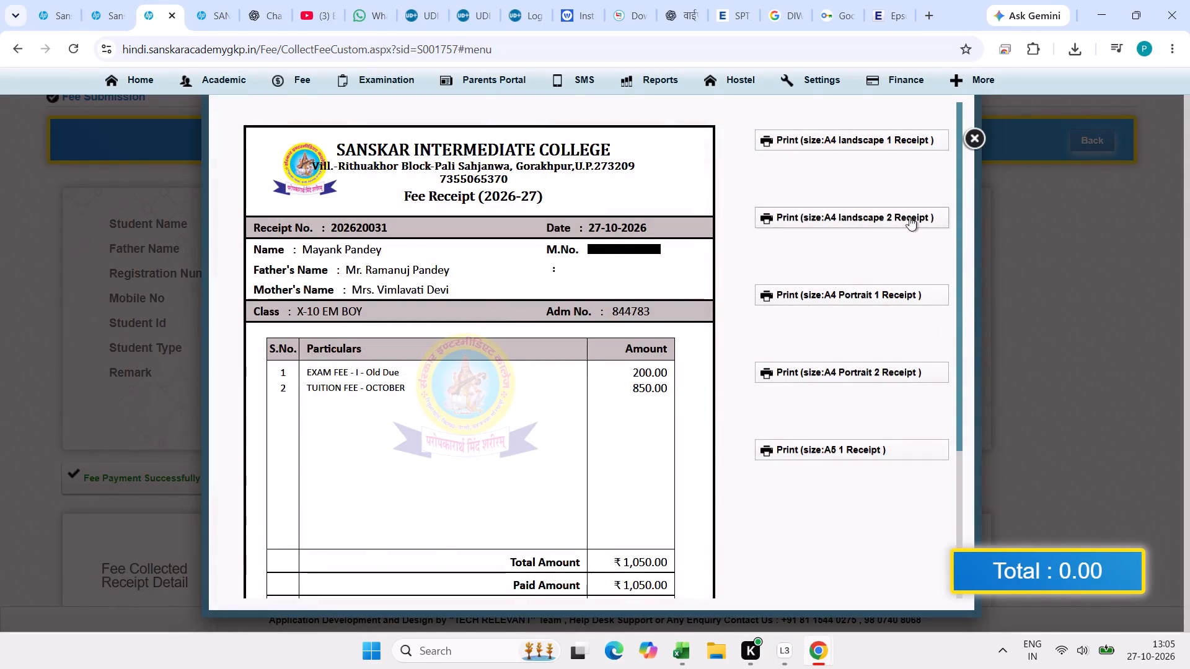
click(861, 220)
scroll(852, 268, down, 2)
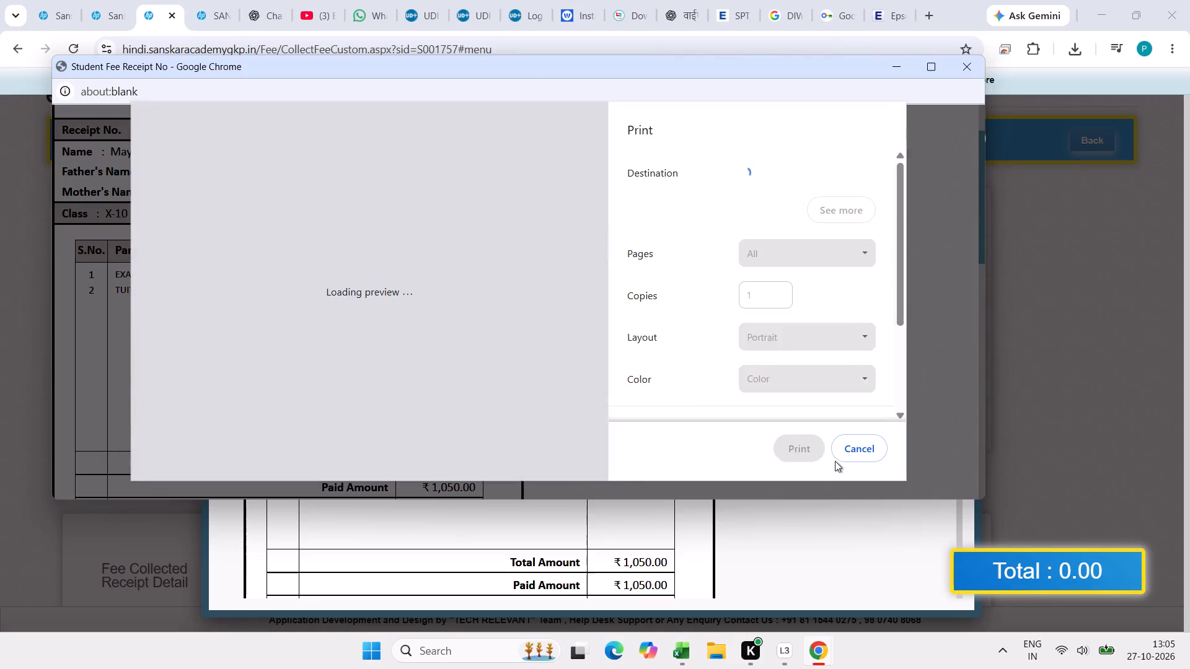
click(805, 450)
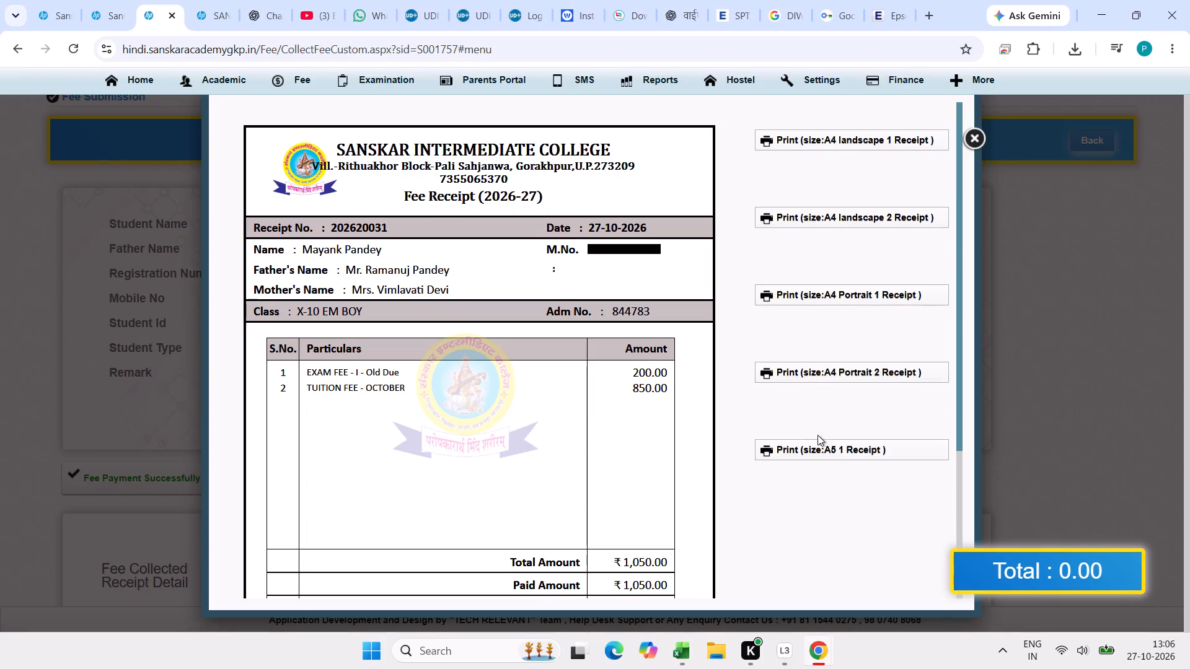
key(Escape)
Search for ABHISHEK with the surname and open the fee payment page of the X-10 HM BOYS match.
scroll(1019, 266, up, 2)
scroll(1019, 266, down, 1)
scroll(1019, 266, up, 1)
click(994, 147)
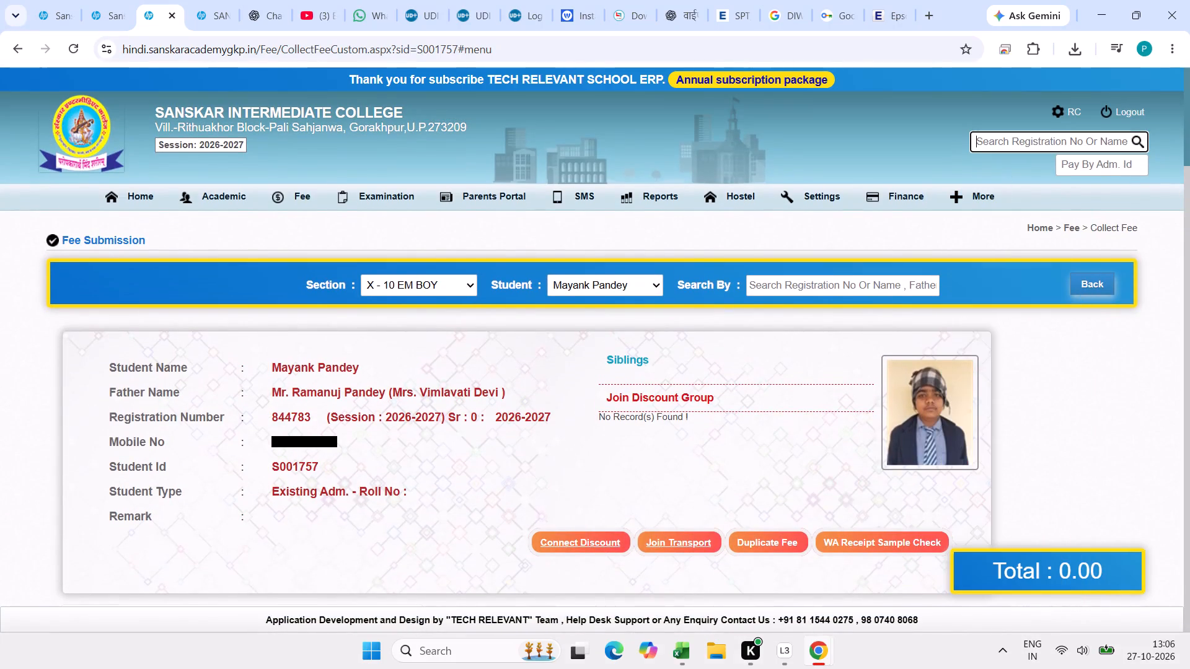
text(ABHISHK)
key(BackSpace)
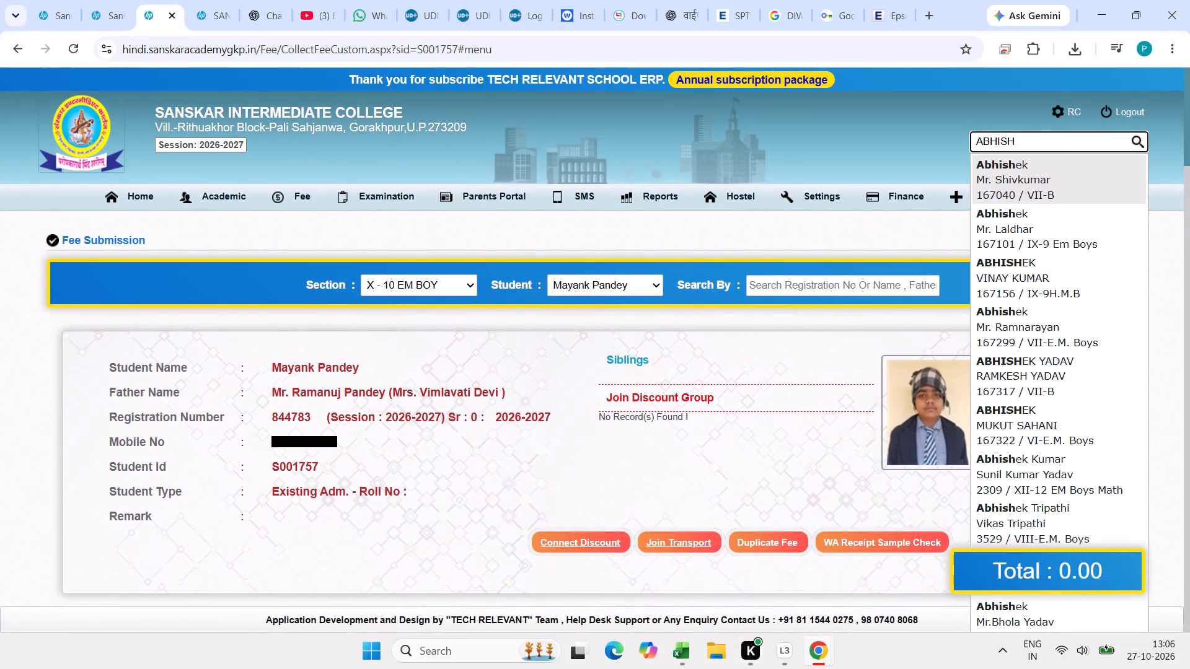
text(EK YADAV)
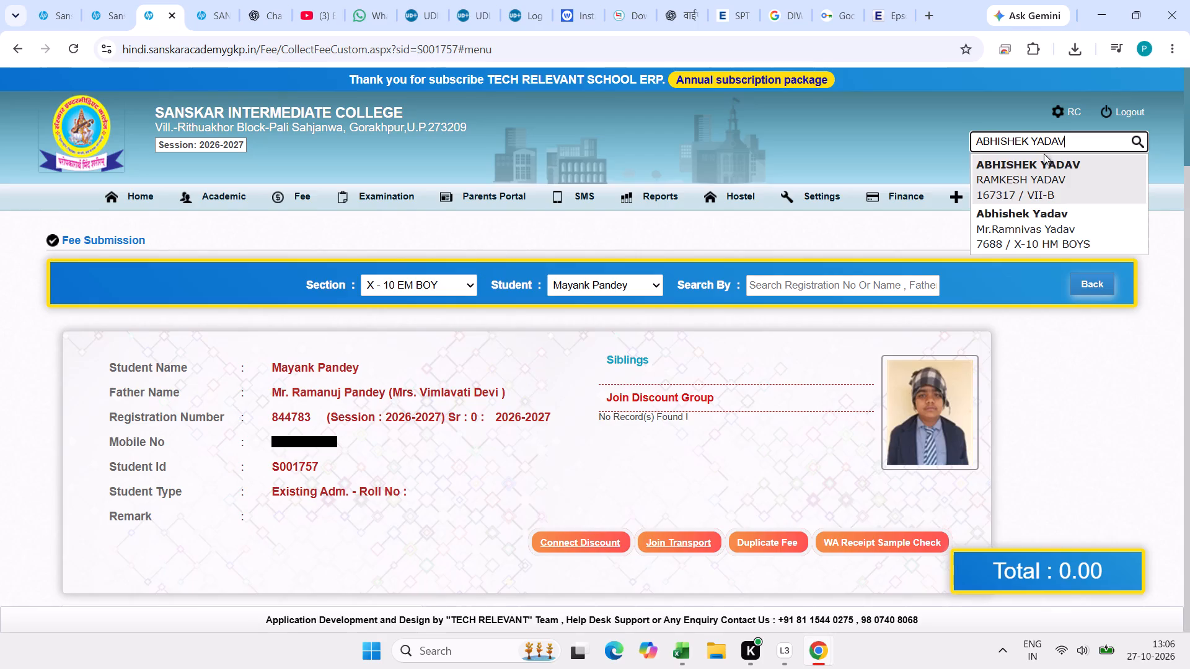
click(1055, 240)
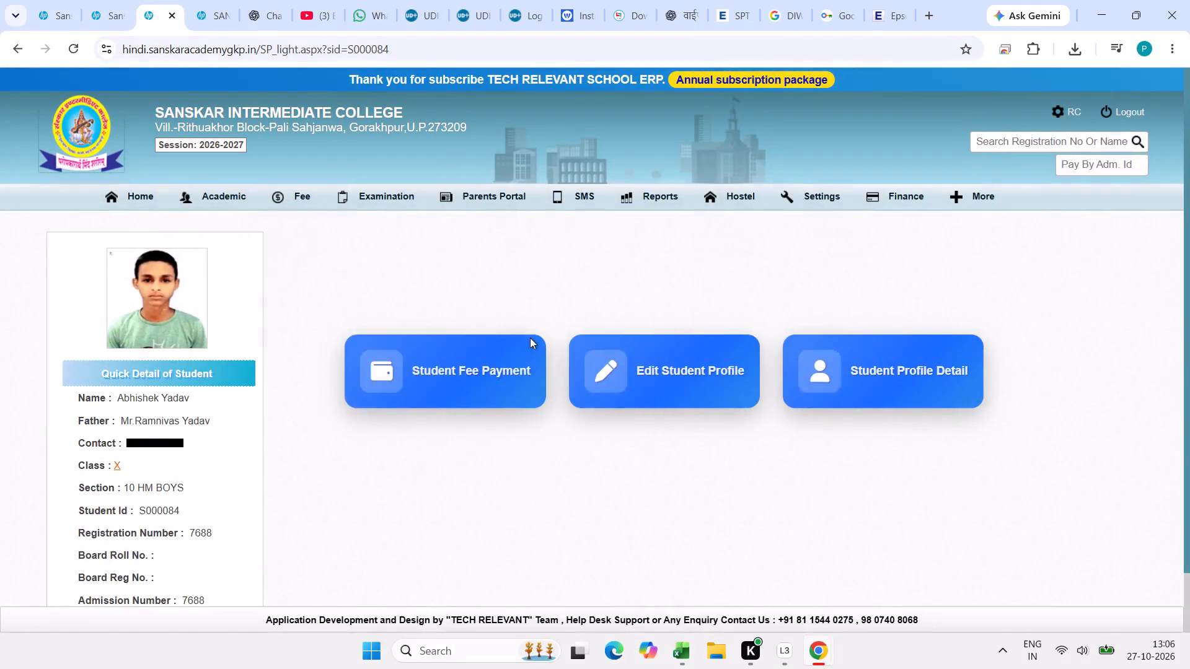
click(508, 373)
click(508, 365)
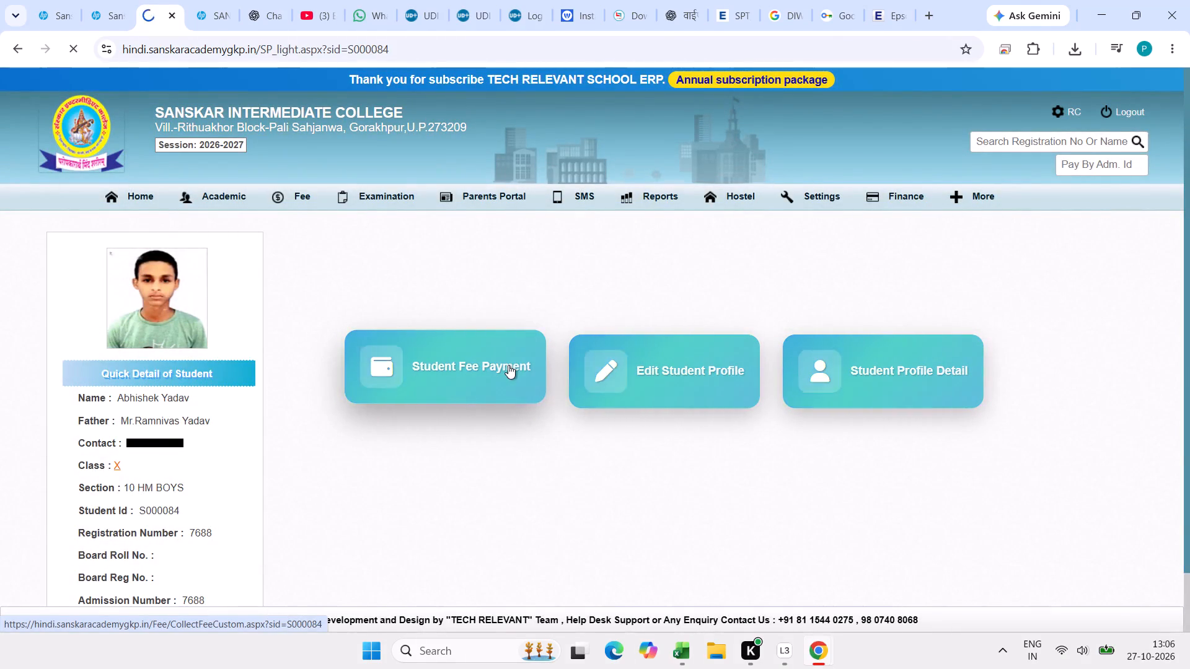
Select the October tuition fee together with the due September tuition fee and Exam Fee - I for the X-10 HM BOYS student.
scroll(508, 365, down, 3)
scroll(508, 365, up, 1)
scroll(528, 389, down, 1)
scroll(534, 396, up, 1)
scroll(536, 398, down, 3)
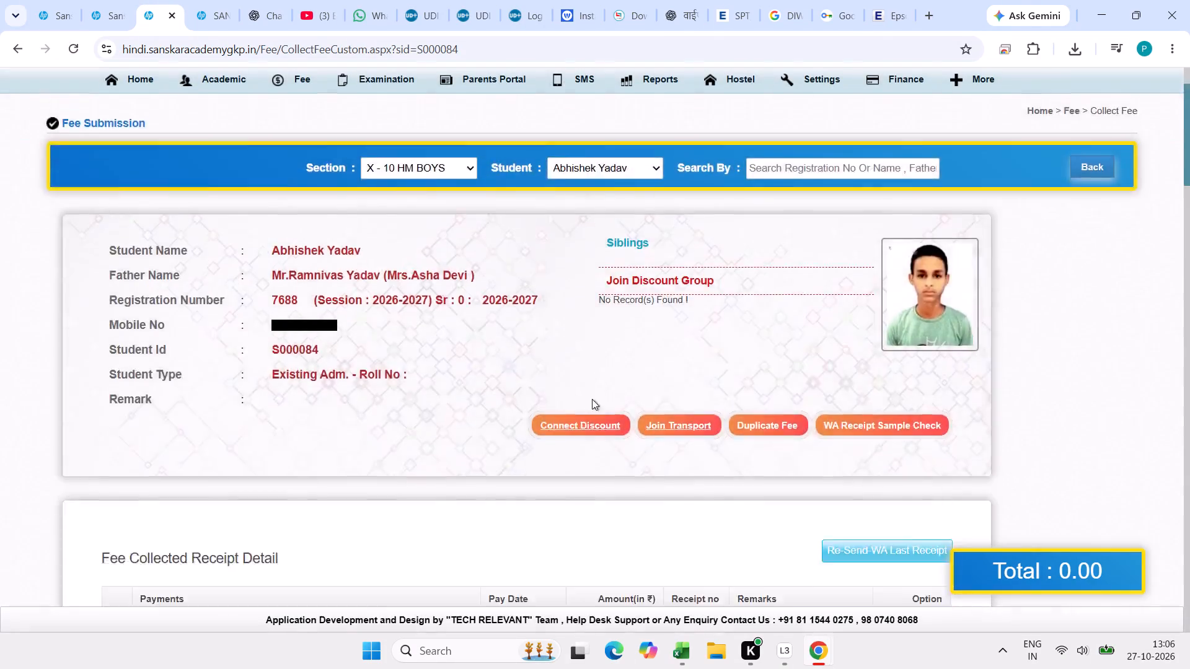
scroll(604, 398, up, 1)
scroll(604, 398, down, 3)
scroll(604, 398, up, 1)
scroll(604, 399, down, 1)
scroll(604, 404, up, 1)
scroll(604, 406, down, 1)
scroll(528, 440, down, 4)
scroll(475, 486, up, 1)
scroll(459, 487, down, 1)
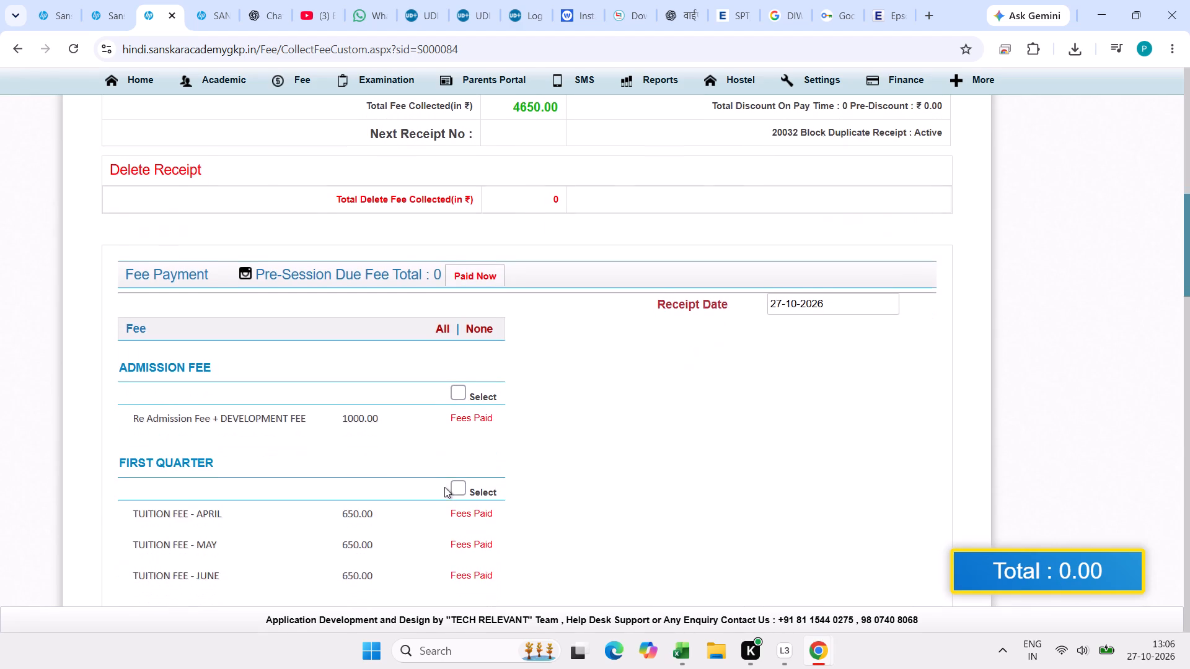
scroll(444, 487, up, 1)
scroll(444, 487, down, 1)
scroll(426, 527, up, 1)
scroll(426, 527, down, 1)
scroll(485, 567, down, 6)
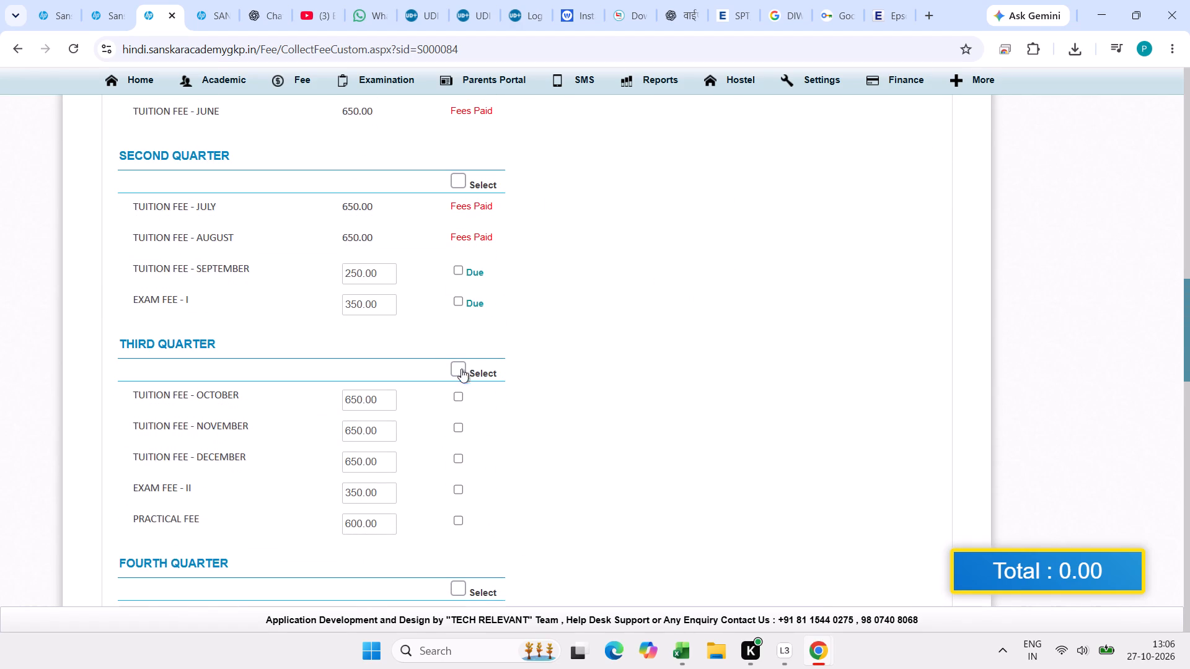
click(460, 393)
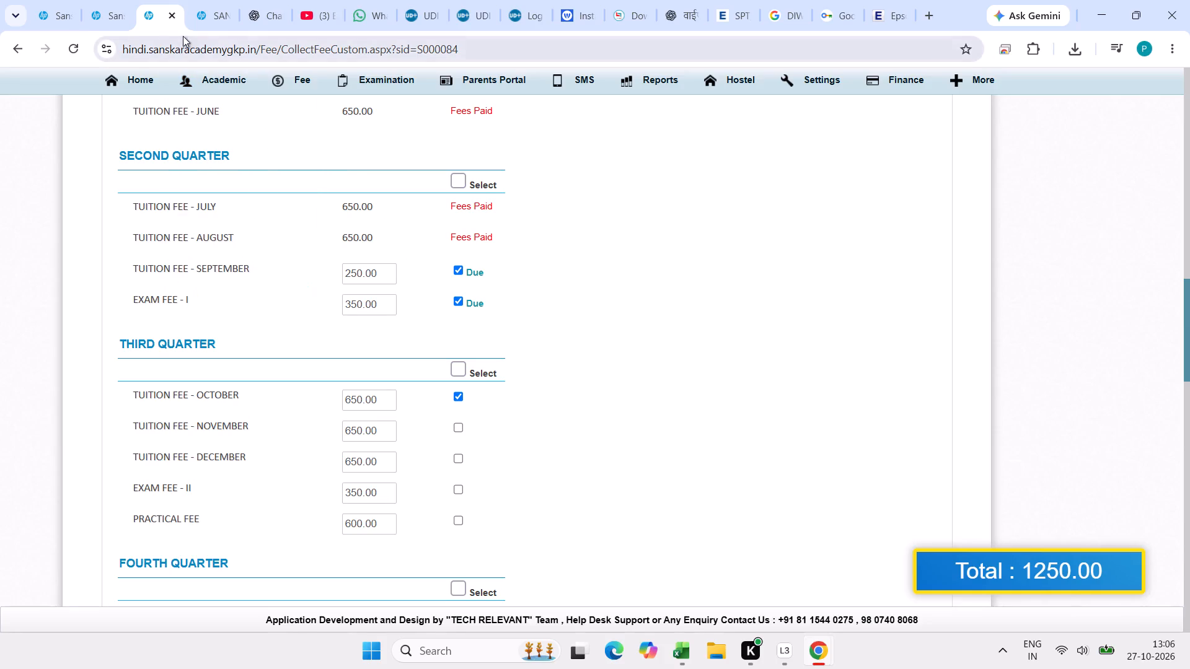
On the other open student fee page, search for students named ANSHIKA, first with the surname and then without it.
click(206, 12)
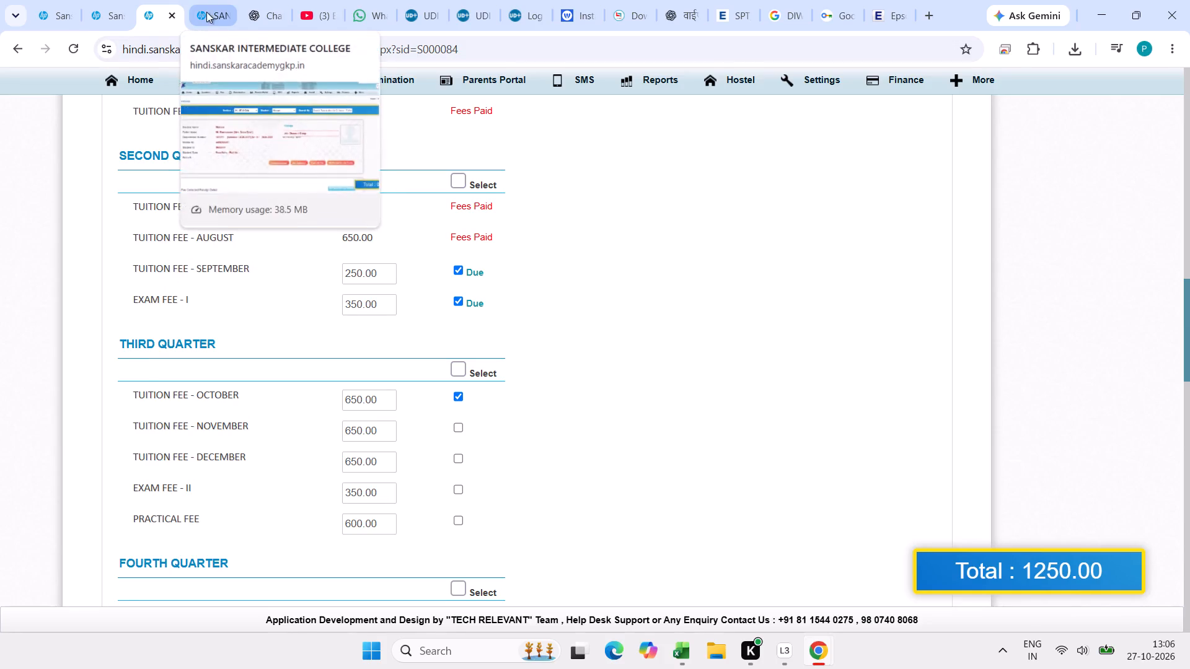
scroll(1044, 90, up, 4)
click(1028, 136)
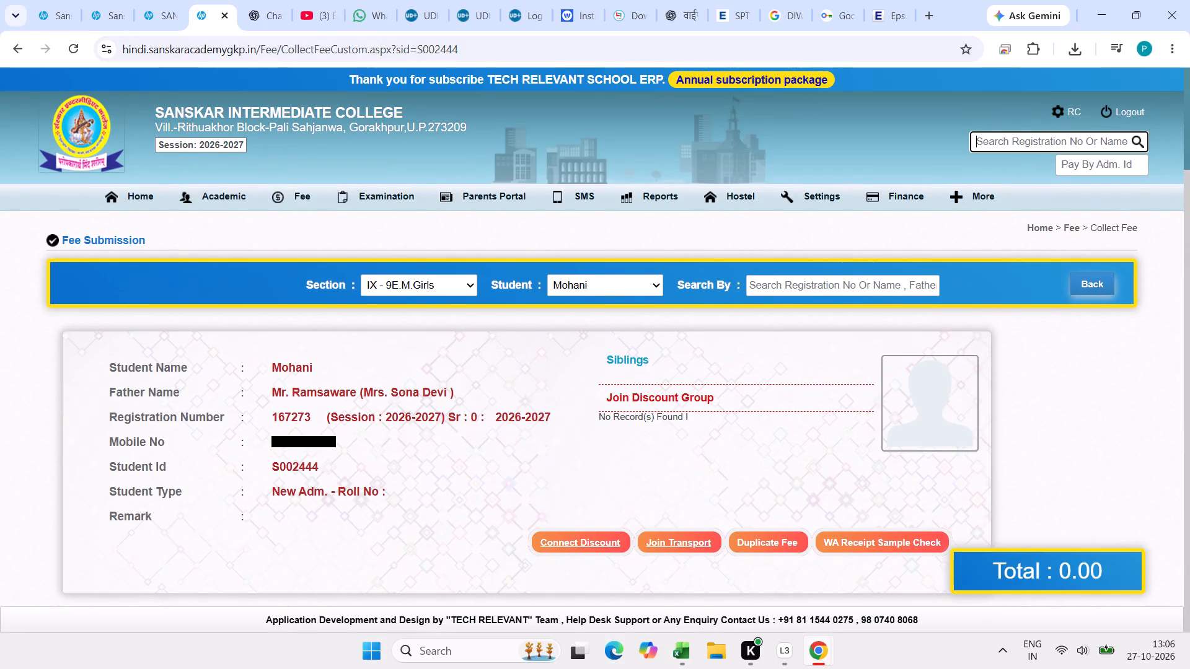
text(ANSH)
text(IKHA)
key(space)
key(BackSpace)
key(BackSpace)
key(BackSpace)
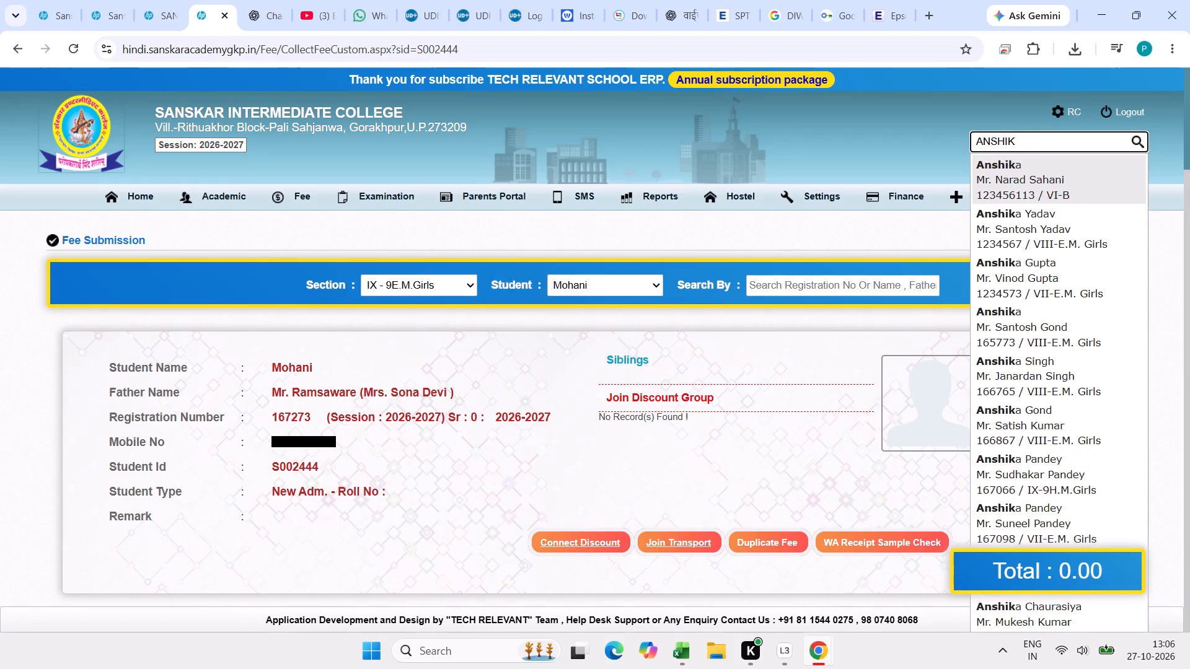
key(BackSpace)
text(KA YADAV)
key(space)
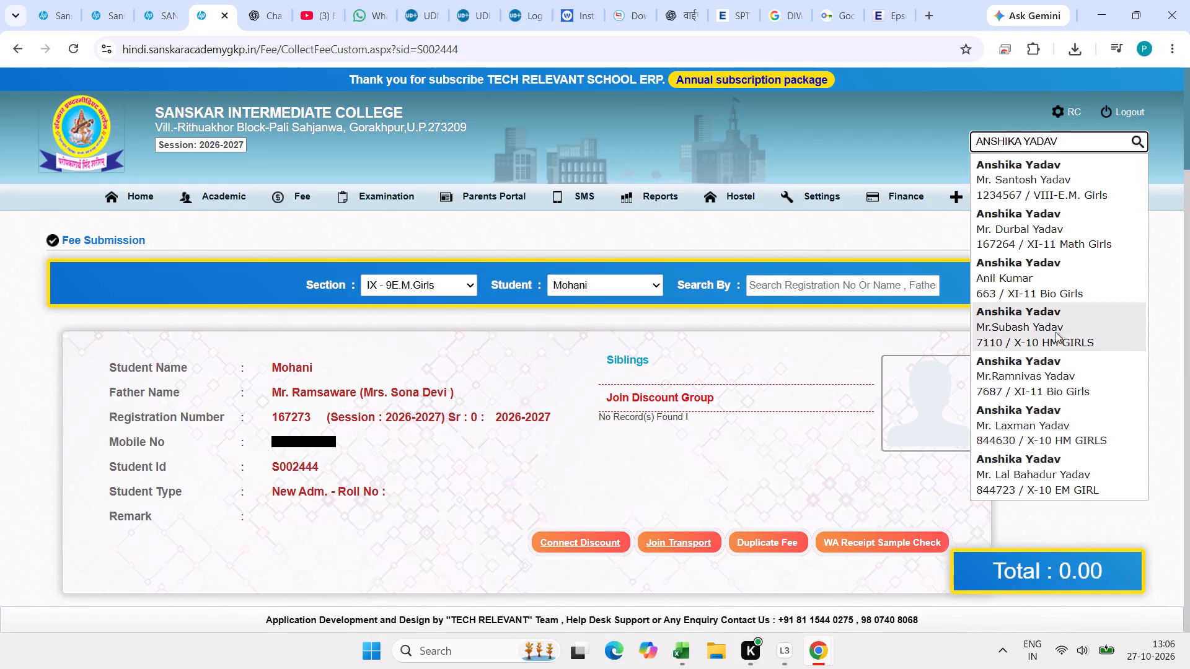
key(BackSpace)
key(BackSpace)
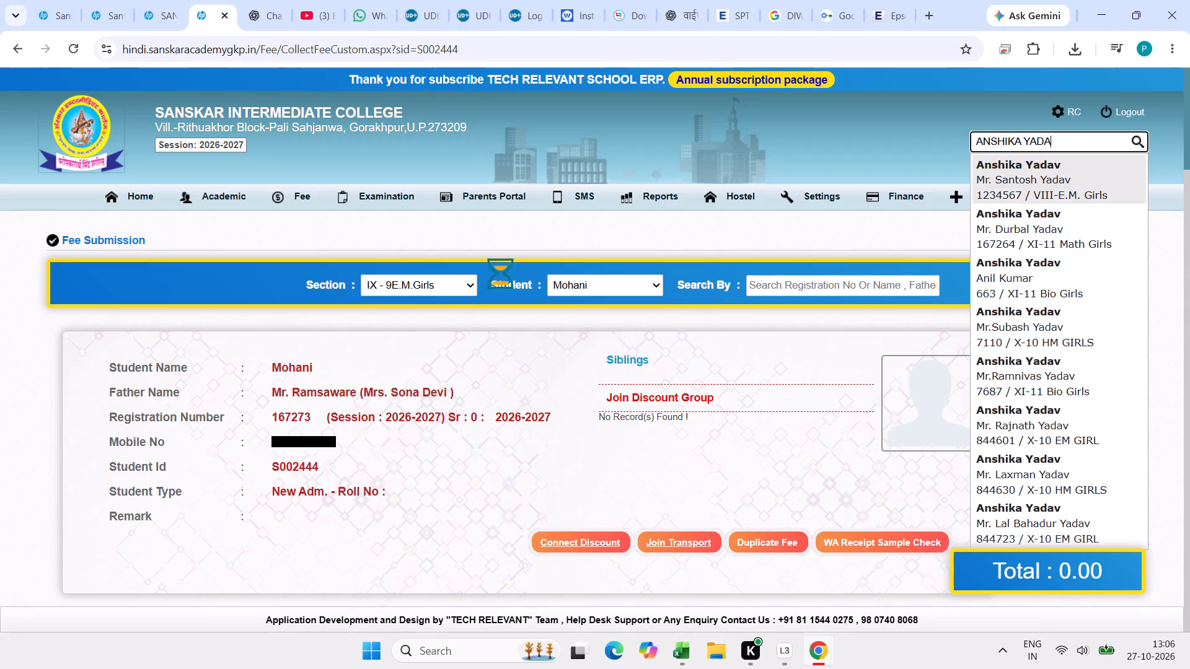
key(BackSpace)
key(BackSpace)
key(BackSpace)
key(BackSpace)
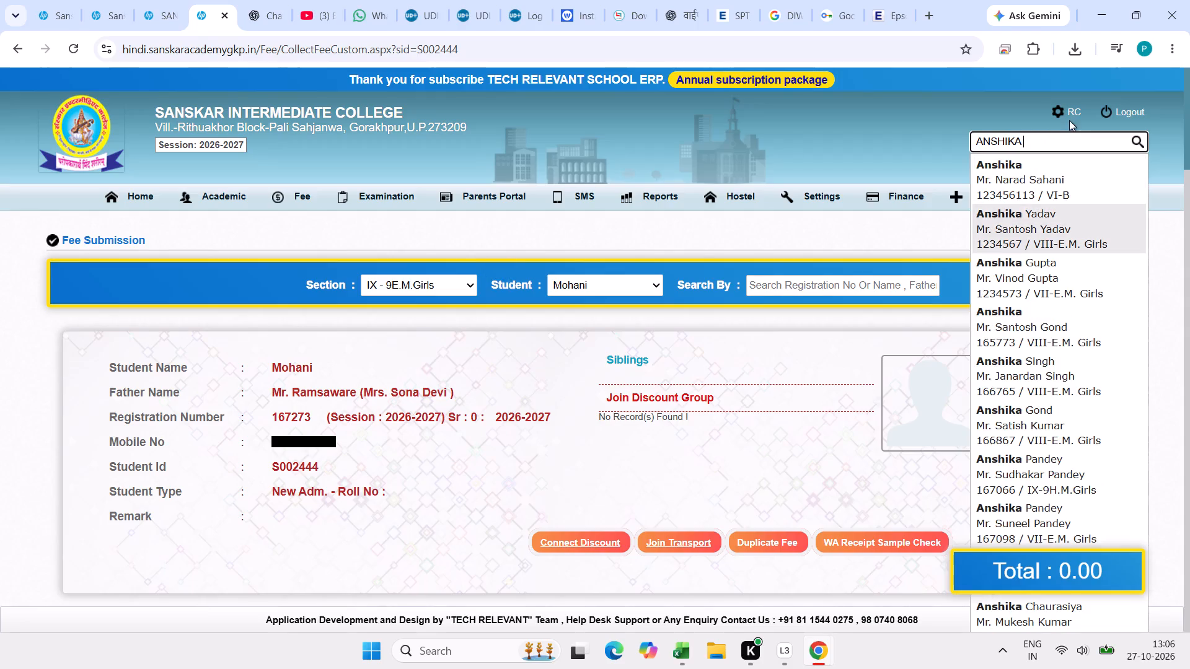
Open the fee payment page of the XI-11 Bio Girls student whose father matches the X-10 HM BOYS student's father.
scroll(1042, 494, down, 3)
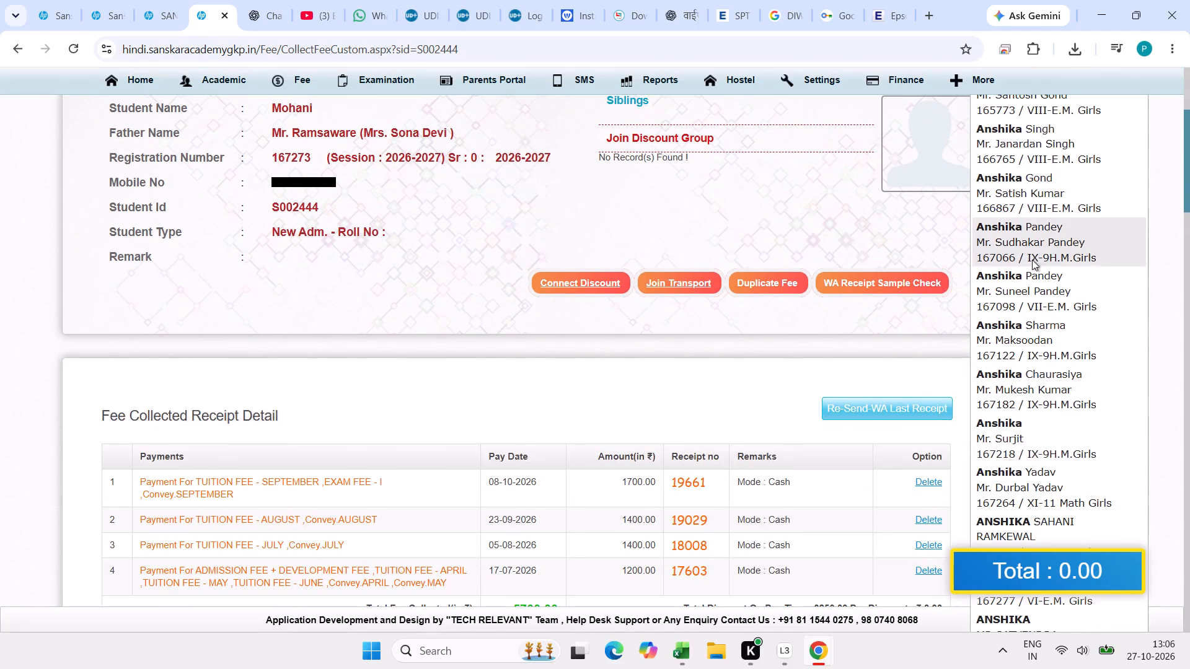
scroll(1023, 531, down, 1)
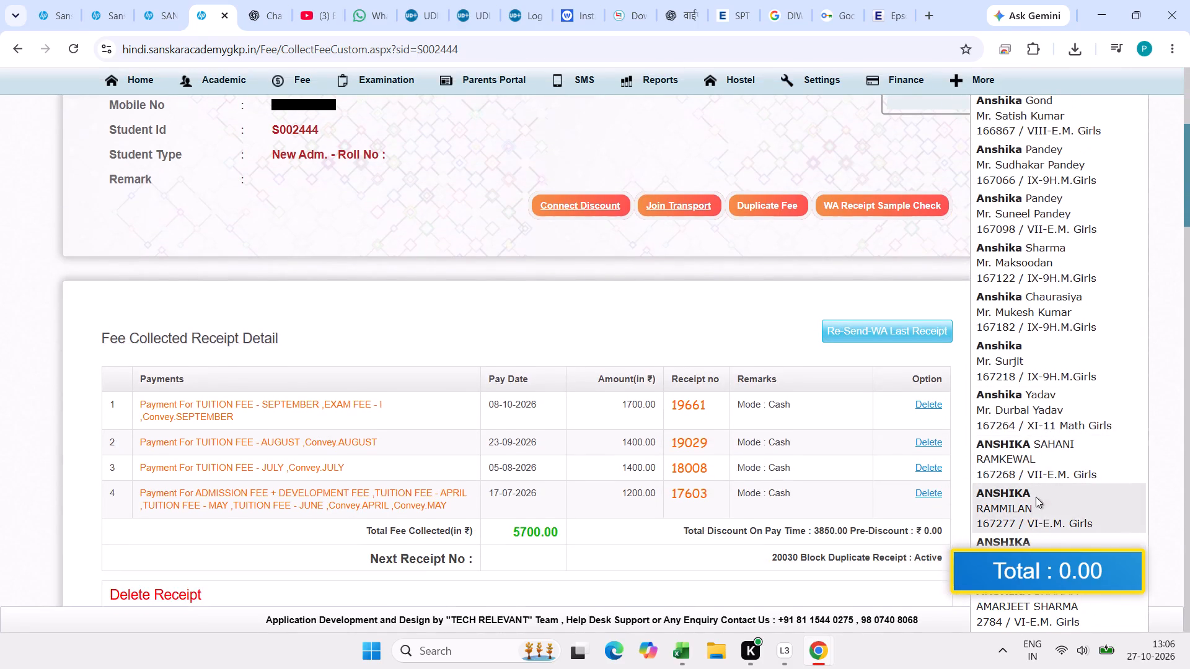
scroll(1036, 510, down, 3)
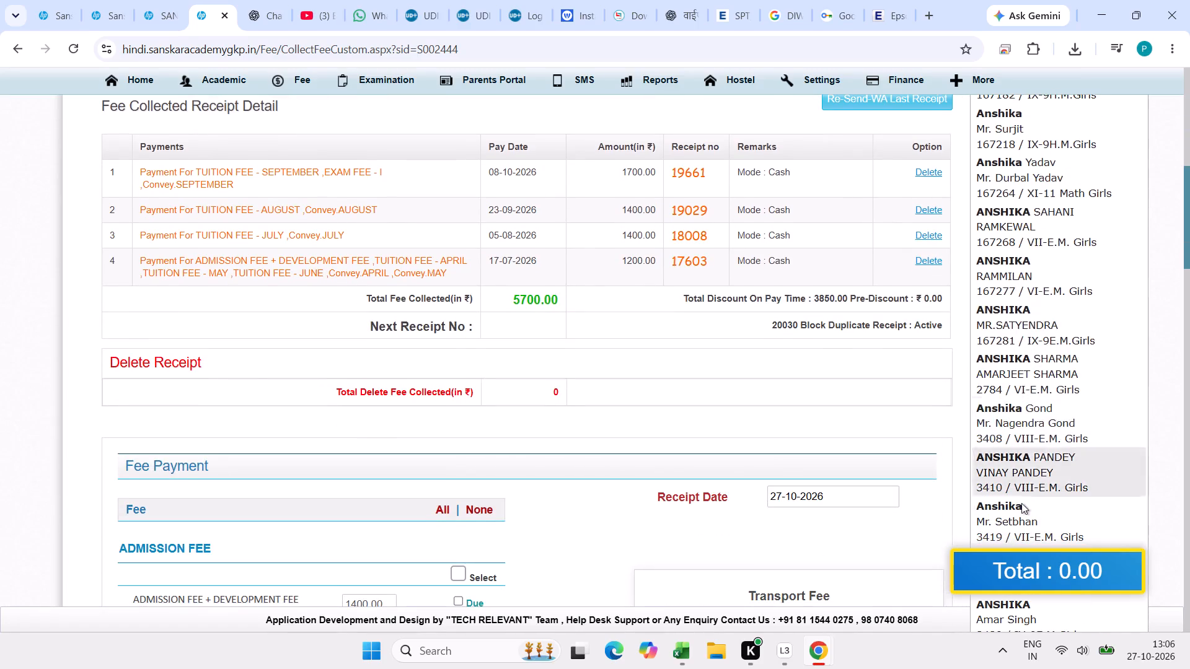
scroll(1016, 551, down, 1)
scroll(1029, 483, up, 1)
scroll(1029, 492, down, 3)
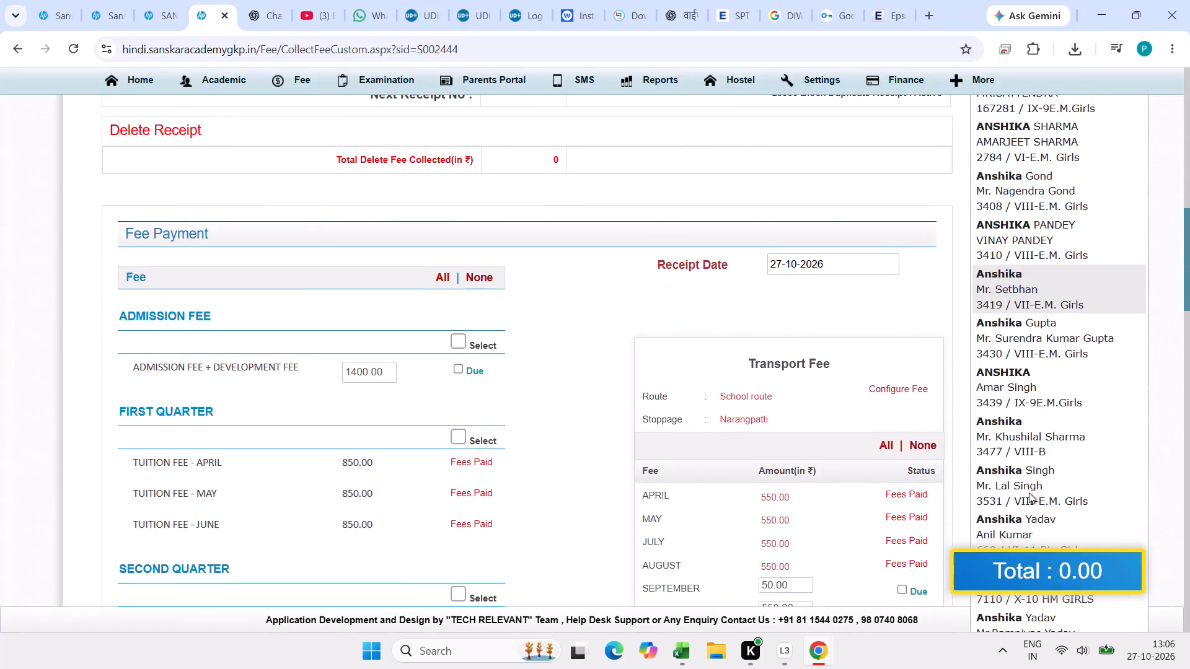
scroll(1032, 512, up, 1)
scroll(1032, 518, down, 1)
scroll(1032, 519, up, 1)
scroll(1032, 519, down, 1)
scroll(1032, 519, up, 1)
scroll(1032, 519, down, 1)
scroll(1033, 520, up, 1)
scroll(1033, 520, down, 2)
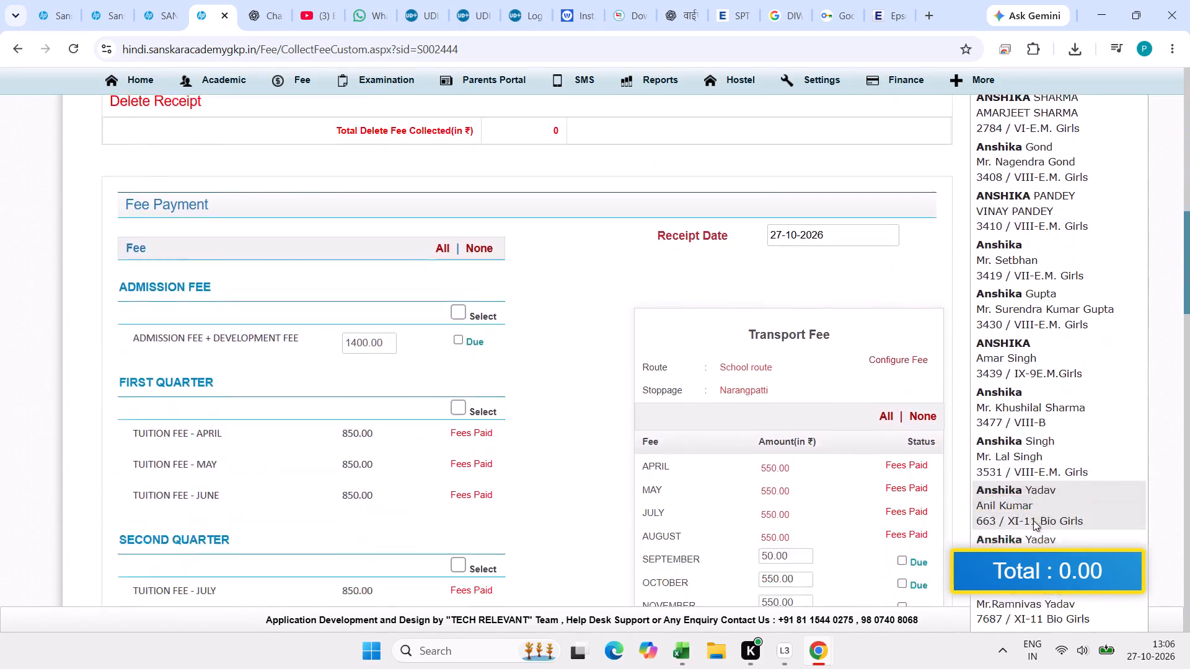
scroll(1033, 520, down, 2)
click(1043, 401)
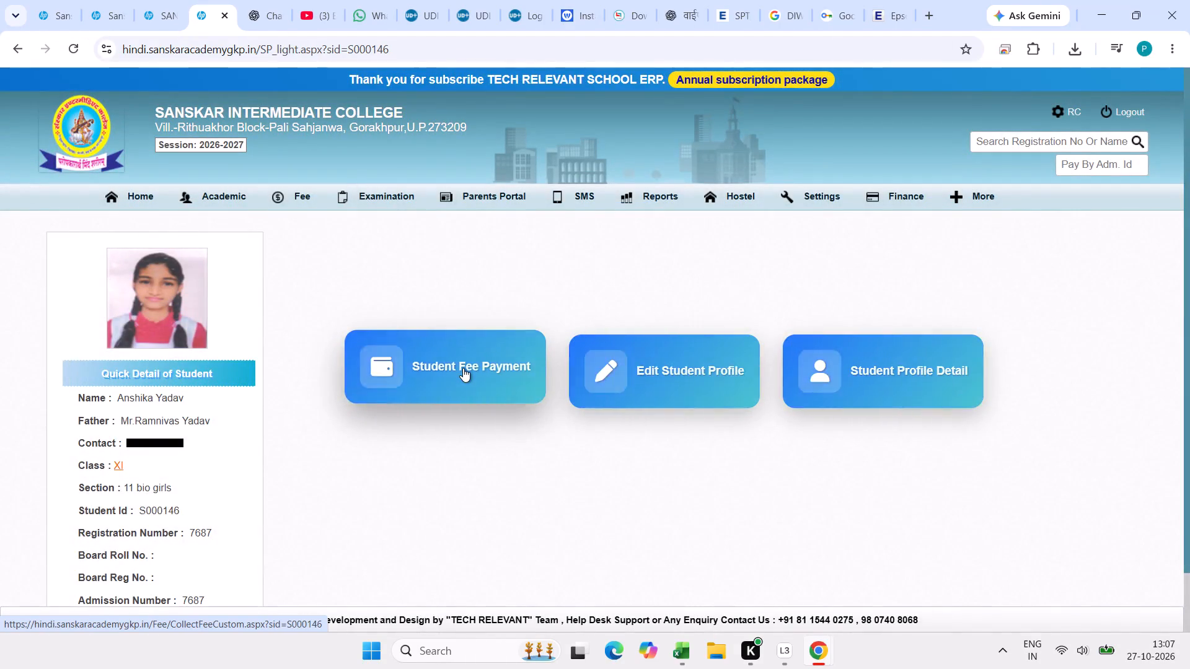
click(463, 368)
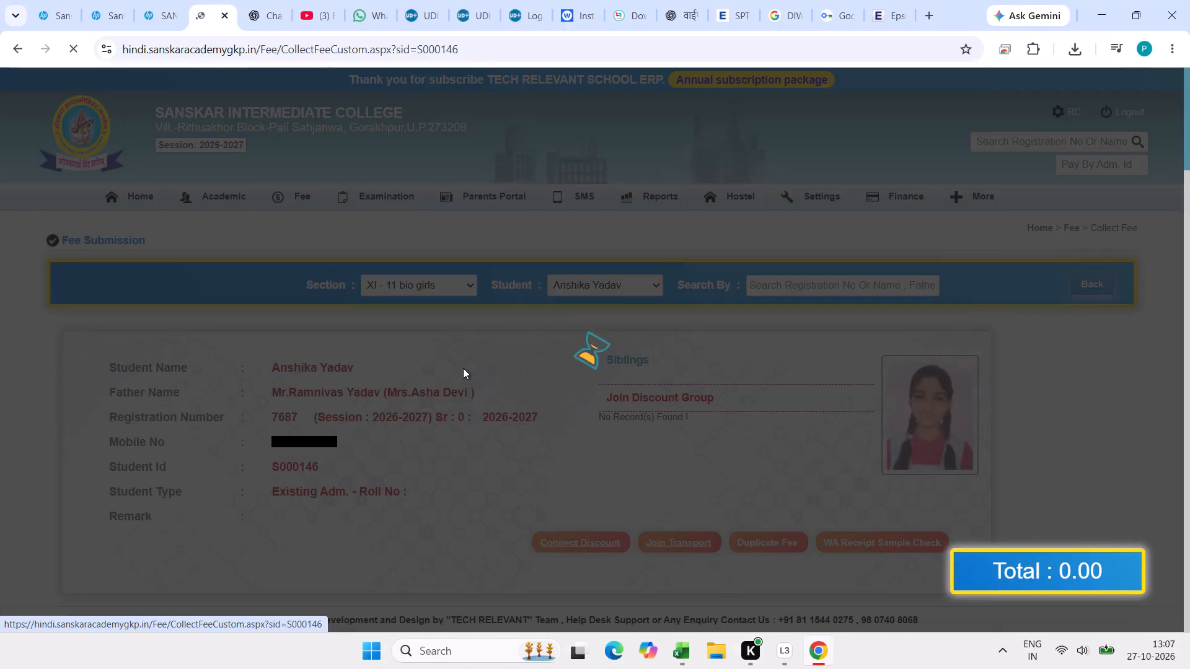
Select the October tuition fee together with the due September tuition fee and Exam Fee - I for the XI-11 Bio Girls student.
scroll(438, 378, down, 3)
scroll(406, 374, up, 1)
scroll(406, 374, down, 1)
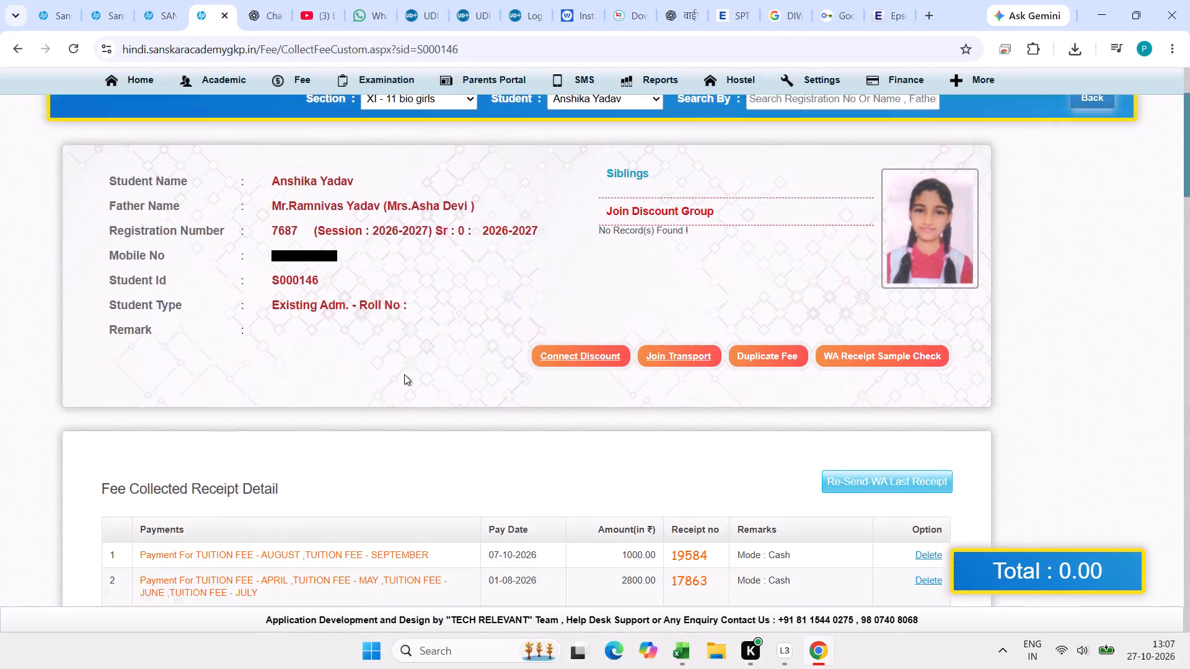
scroll(404, 374, up, 1)
scroll(402, 374, down, 3)
scroll(366, 375, up, 1)
scroll(369, 379, down, 1)
scroll(376, 381, up, 1)
scroll(382, 383, down, 1)
scroll(400, 389, up, 1)
scroll(586, 432, down, 1)
scroll(593, 432, up, 1)
scroll(595, 431, down, 3)
scroll(601, 419, up, 1)
scroll(598, 419, down, 4)
scroll(440, 427, up, 1)
scroll(440, 427, down, 1)
scroll(440, 428, up, 1)
scroll(440, 428, down, 1)
scroll(440, 428, up, 1)
scroll(440, 428, down, 3)
scroll(447, 460, up, 1)
scroll(447, 463, down, 1)
scroll(447, 463, up, 1)
scroll(447, 463, down, 1)
scroll(447, 463, up, 1)
scroll(452, 476, down, 3)
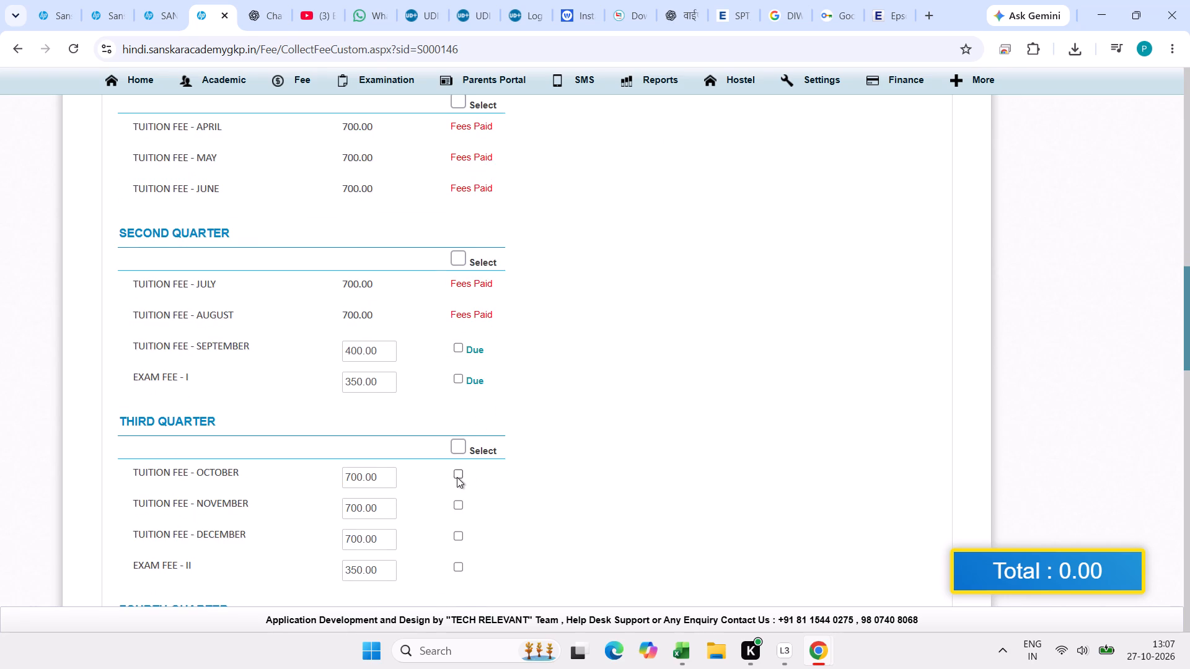
click(447, 477)
click(454, 474)
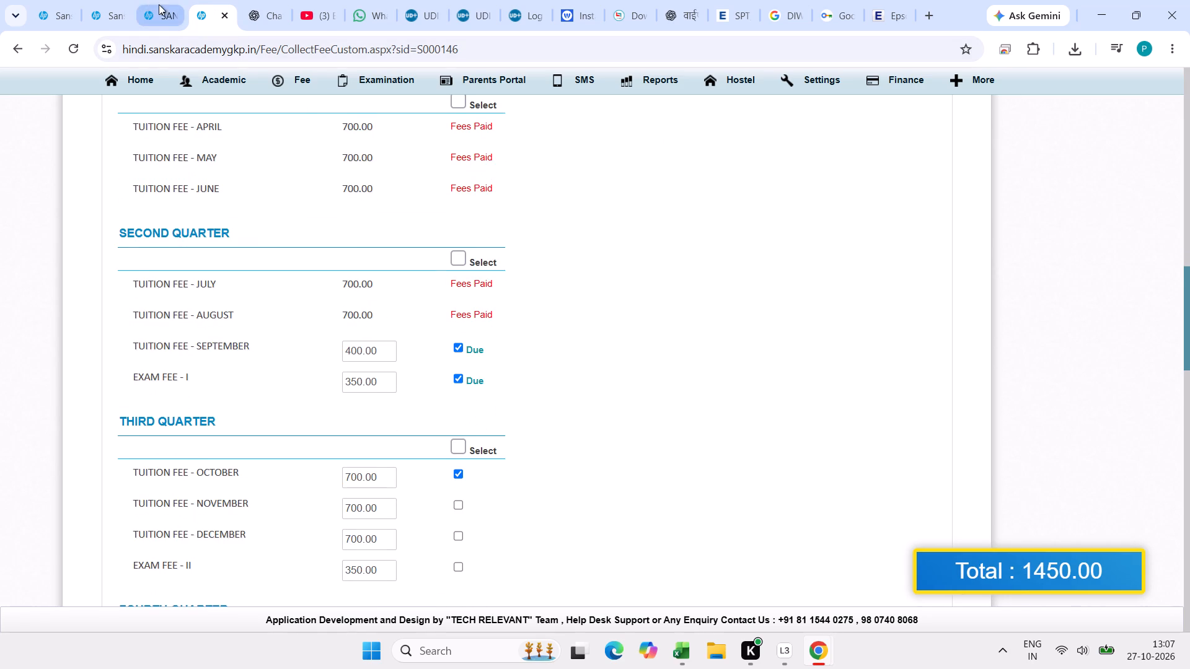
Return to the X-10 HM BOYS student's fee page and submit the 1250.00 fee payment.
click(159, 4)
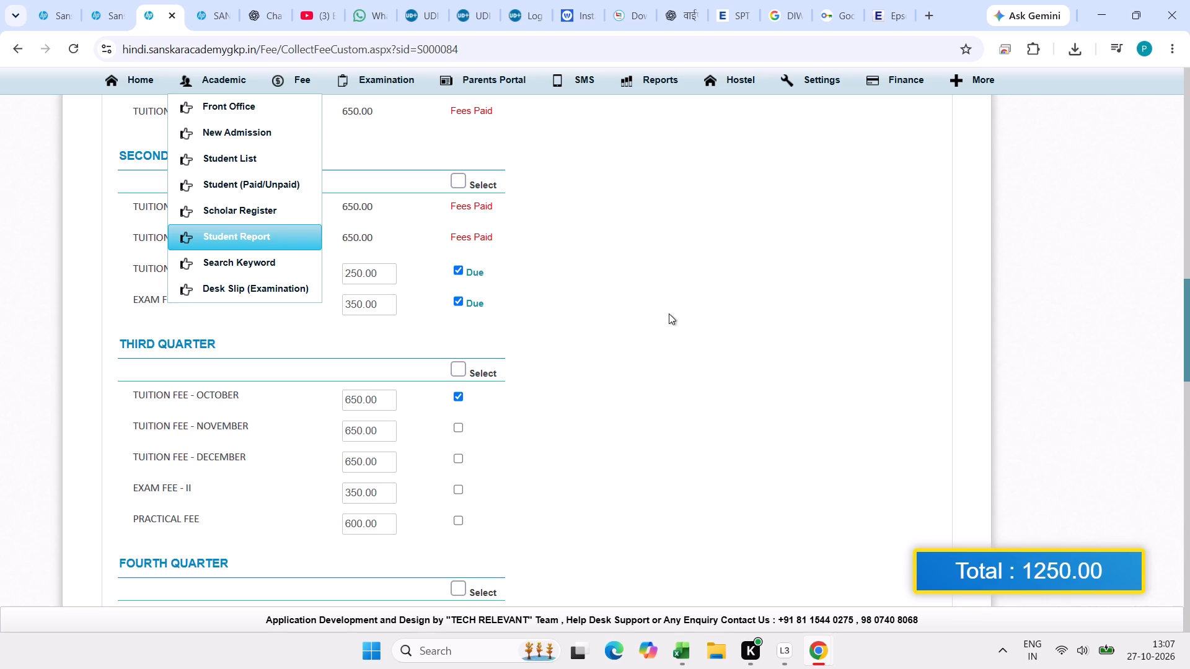
scroll(663, 313, down, 6)
scroll(818, 315, up, 1)
scroll(822, 354, down, 1)
scroll(798, 369, up, 1)
scroll(790, 371, down, 1)
scroll(768, 379, up, 1)
scroll(760, 382, down, 1)
scroll(754, 383, up, 1)
scroll(746, 385, down, 1)
scroll(524, 411, up, 1)
scroll(418, 474, down, 1)
scroll(423, 474, up, 1)
scroll(423, 474, down, 7)
scroll(460, 619, up, 1)
scroll(455, 540, down, 1)
scroll(455, 533, up, 1)
scroll(455, 530, down, 1)
scroll(457, 547, up, 1)
scroll(457, 548, down, 1)
scroll(457, 548, up, 1)
scroll(457, 551, down, 4)
click(531, 503)
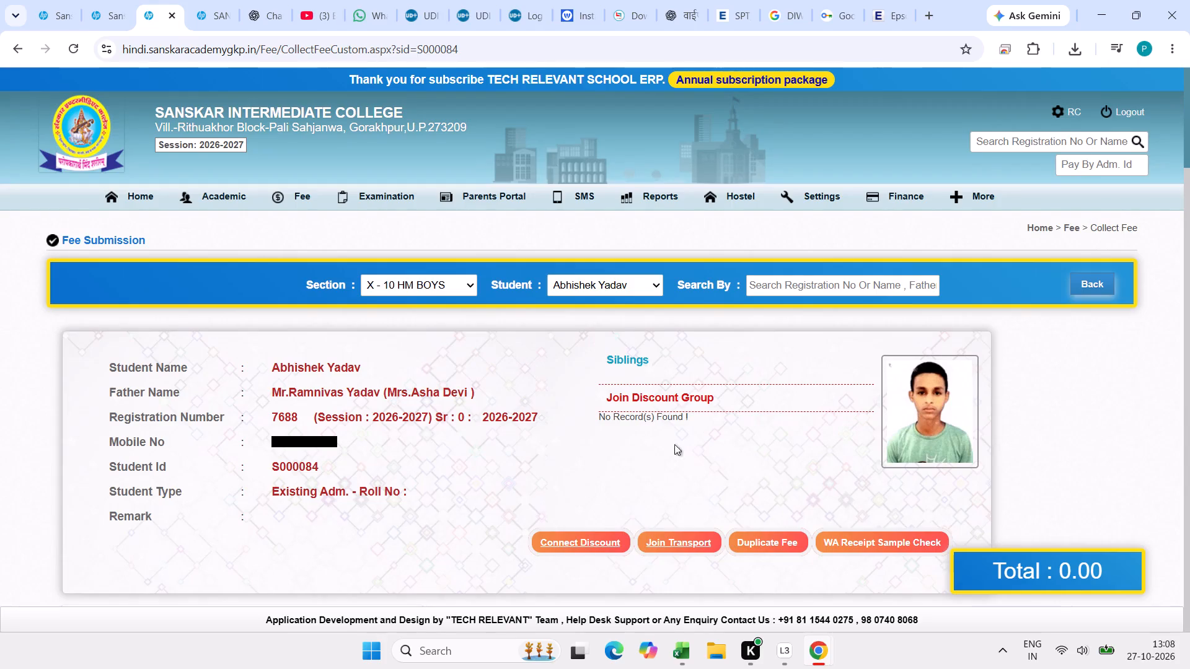
Reopen the X-10 HM BOYS student's fee payment page by searching for the student's registration number.
scroll(732, 380, down, 6)
scroll(743, 352, up, 2)
scroll(743, 352, down, 1)
scroll(734, 352, up, 2)
scroll(963, 194, up, 1)
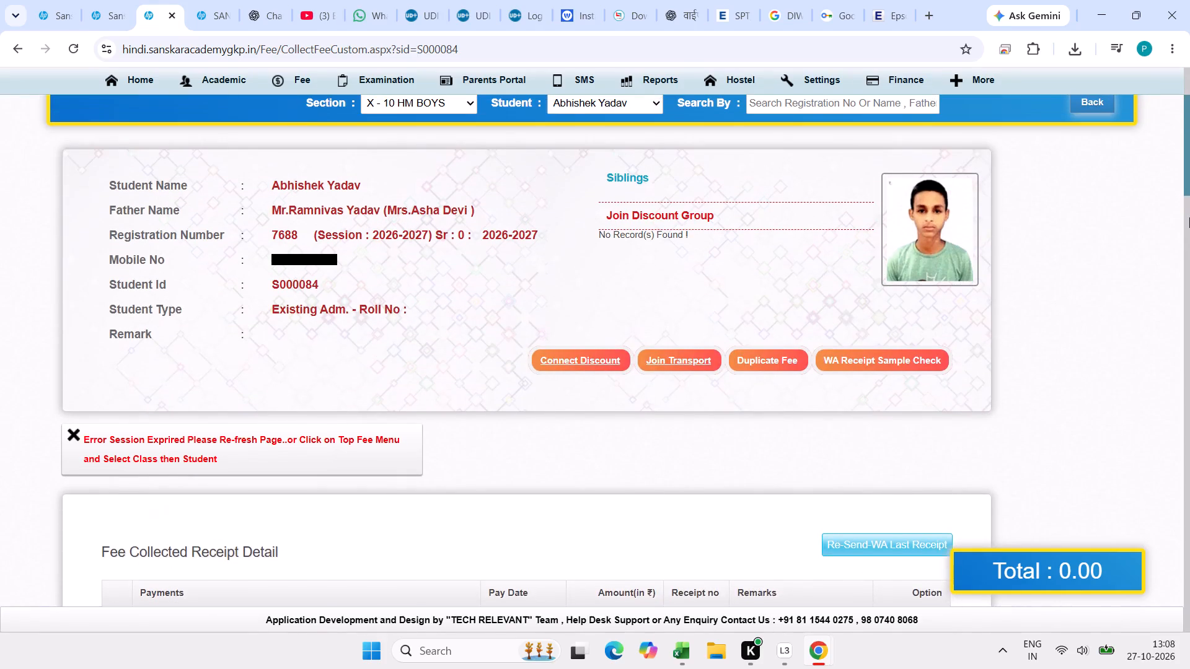
drag(1186, 178, 1186, 148)
click(832, 281)
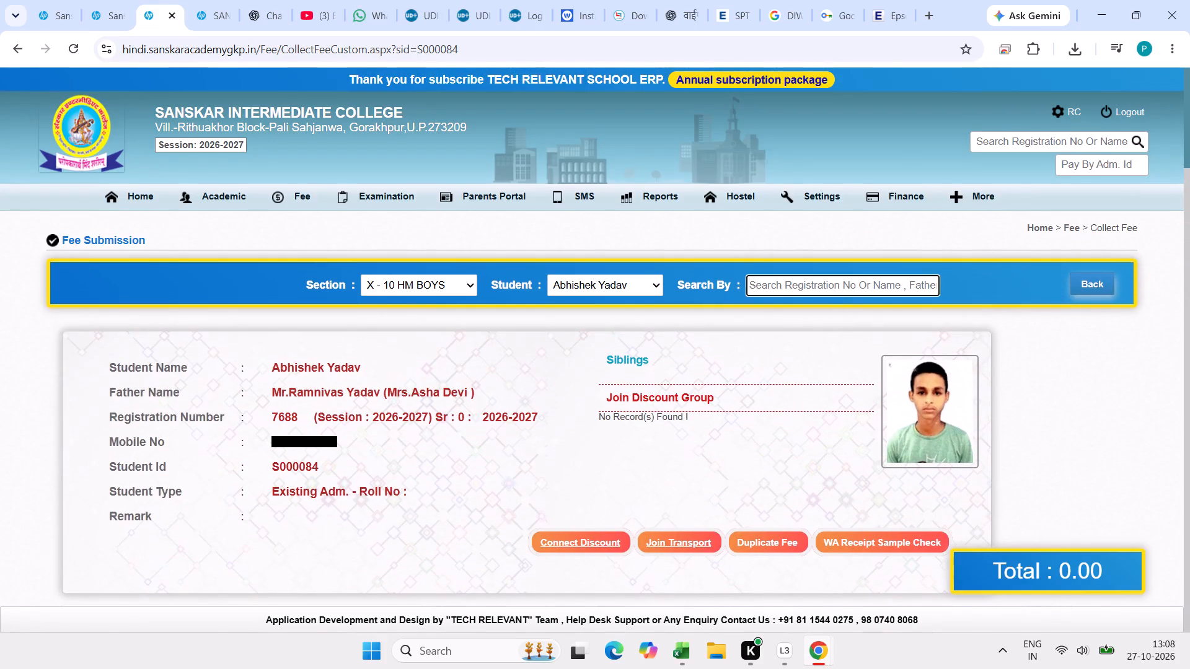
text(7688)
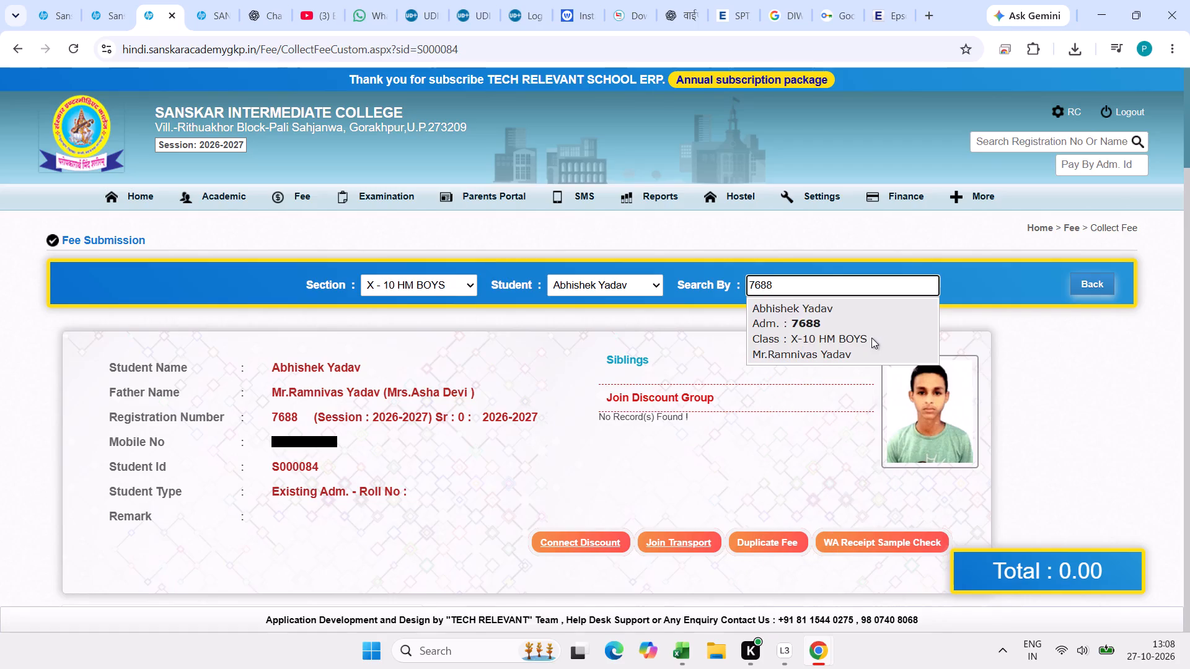
click(886, 339)
Select the October tuition fee together with the due September tuition fee and Exam Fee - I for the X-10 HM BOYS student.
scroll(198, 442, down, 7)
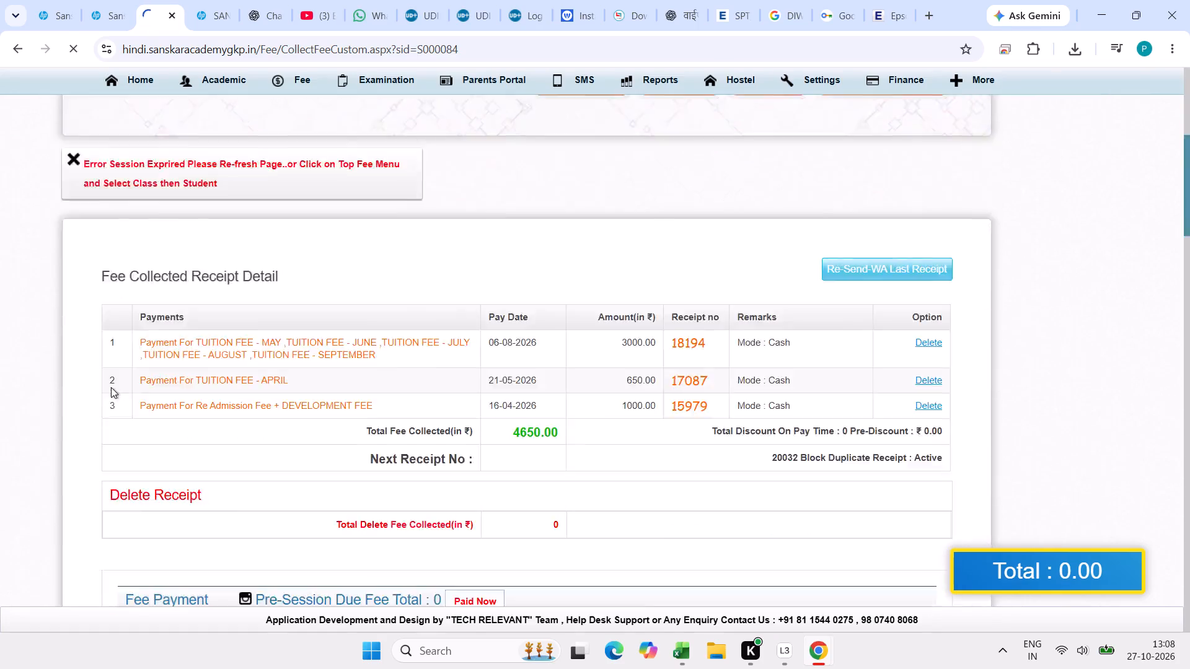
scroll(111, 387, up, 1)
scroll(111, 387, down, 1)
scroll(111, 387, up, 1)
scroll(111, 387, down, 1)
scroll(111, 387, up, 1)
scroll(322, 382, down, 1)
scroll(322, 382, up, 1)
scroll(323, 382, down, 3)
scroll(531, 437, up, 1)
scroll(531, 437, down, 3)
scroll(531, 437, up, 1)
scroll(484, 458, down, 3)
scroll(484, 458, up, 1)
scroll(493, 571, down, 1)
scroll(493, 571, up, 1)
scroll(493, 571, down, 5)
scroll(449, 562, up, 1)
scroll(446, 562, down, 1)
scroll(443, 562, up, 1)
scroll(440, 562, down, 3)
click(455, 550)
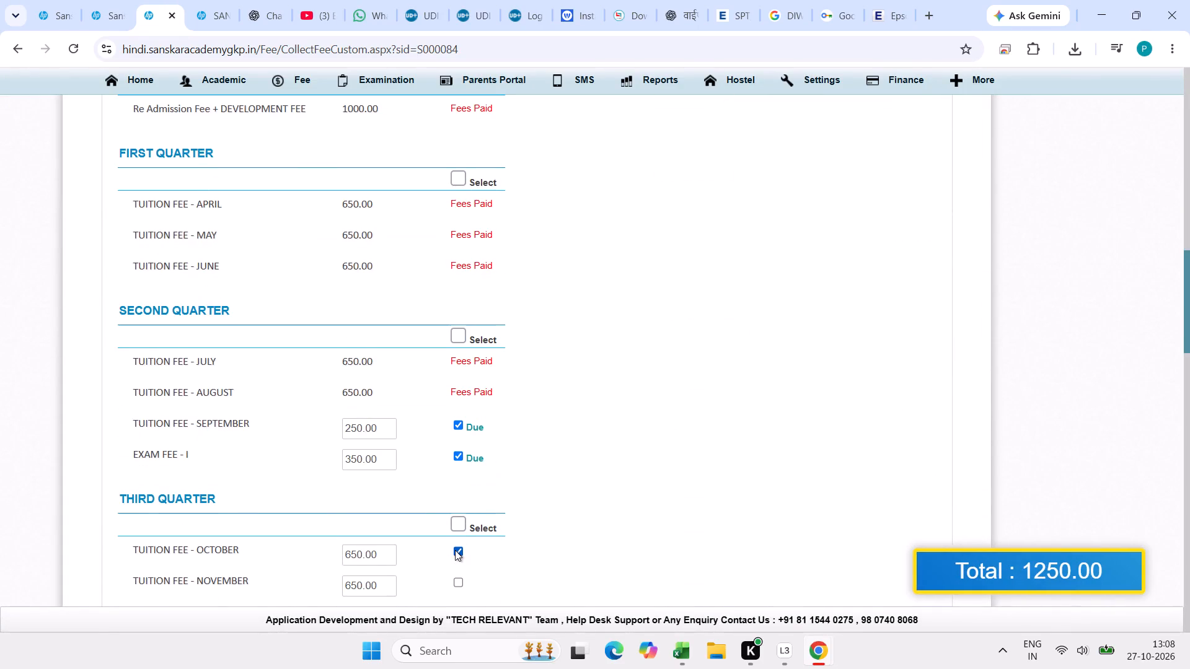
Submit the X-10 HM BOYS student's 1250.00 fee payment with Cash as the payment mode.
scroll(496, 536, up, 1)
scroll(496, 535, down, 1)
scroll(498, 535, up, 1)
scroll(500, 535, down, 1)
scroll(504, 531, up, 1)
scroll(502, 531, down, 3)
scroll(498, 531, up, 1)
scroll(496, 530, down, 1)
scroll(490, 526, up, 1)
scroll(479, 517, down, 3)
scroll(430, 492, up, 1)
scroll(430, 492, down, 1)
scroll(430, 492, up, 1)
scroll(467, 514, down, 1)
scroll(470, 517, up, 1)
scroll(471, 517, down, 1)
scroll(471, 518, up, 1)
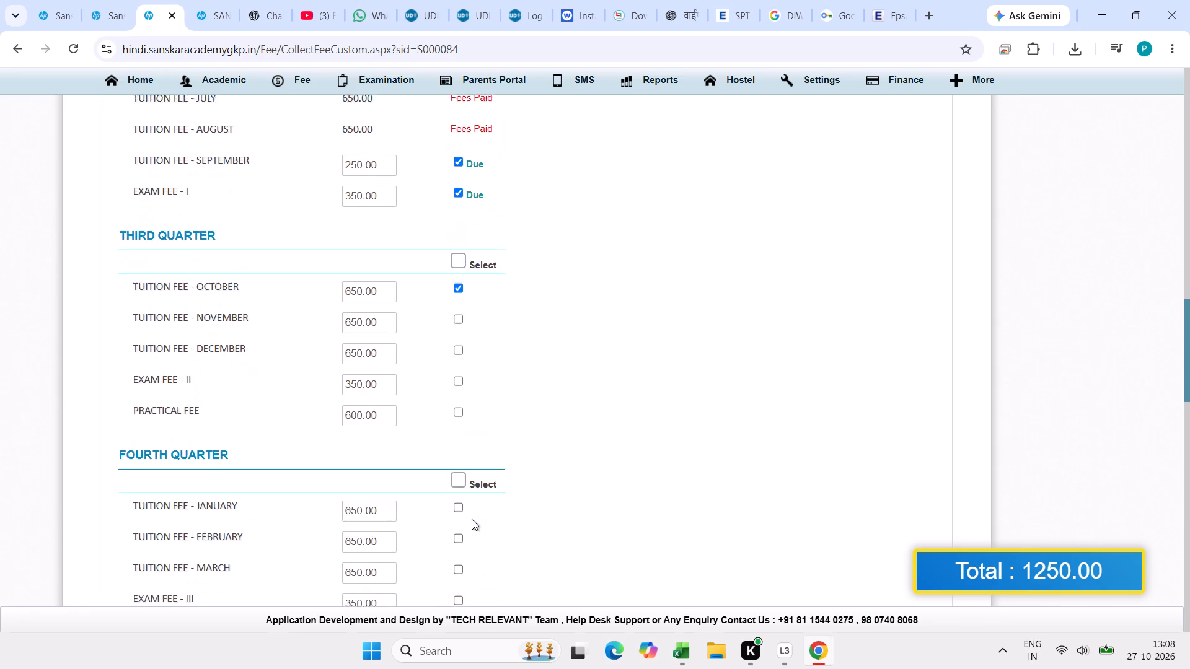
scroll(487, 535, down, 3)
scroll(488, 535, up, 1)
scroll(488, 533, down, 3)
scroll(489, 533, up, 1)
scroll(489, 533, down, 3)
scroll(490, 541, up, 1)
scroll(490, 541, down, 1)
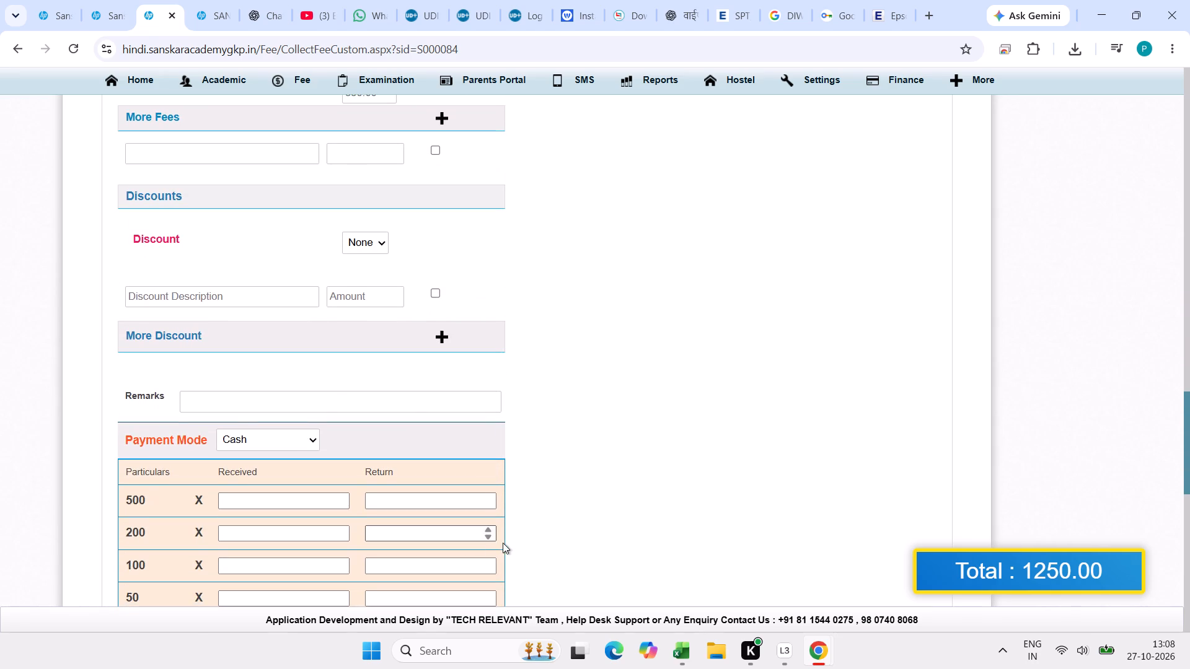
scroll(506, 540, down, 2)
scroll(502, 540, up, 1)
scroll(500, 540, down, 1)
scroll(493, 538, up, 1)
scroll(457, 527, down, 6)
click(501, 492)
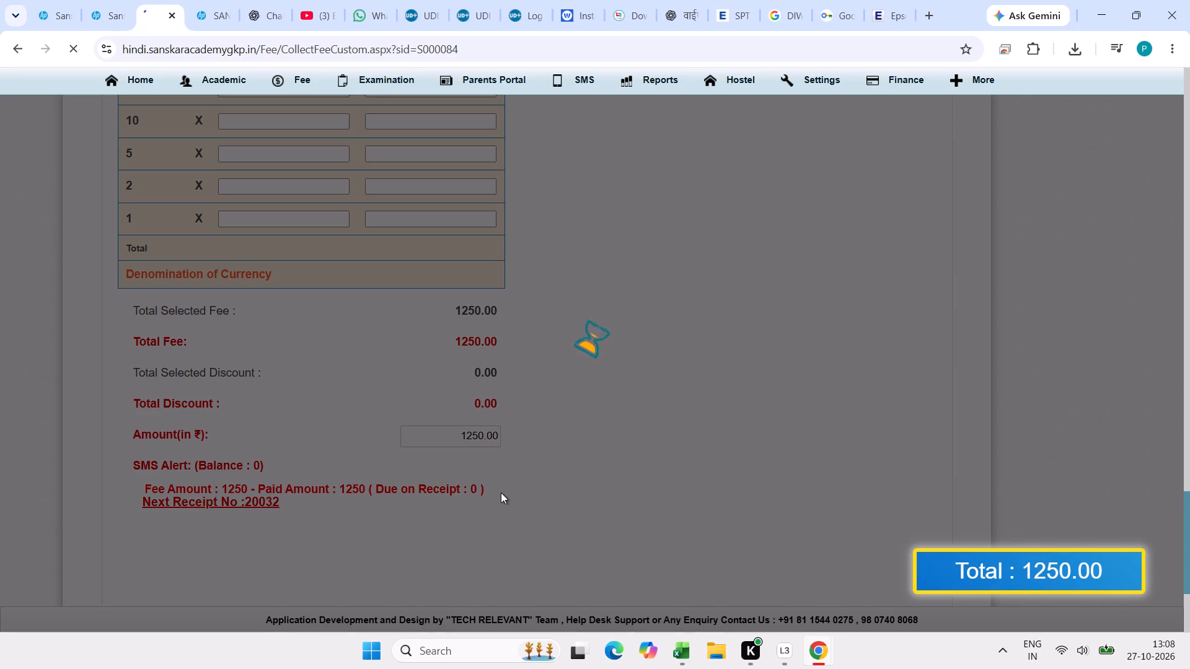
Print one copy of the X-10 HM BOYS student's fee receipt on the EPSON M1050 Series printer.
scroll(601, 308, up, 1)
click(807, 209)
scroll(793, 235, down, 2)
scroll(783, 244, up, 1)
scroll(777, 247, down, 1)
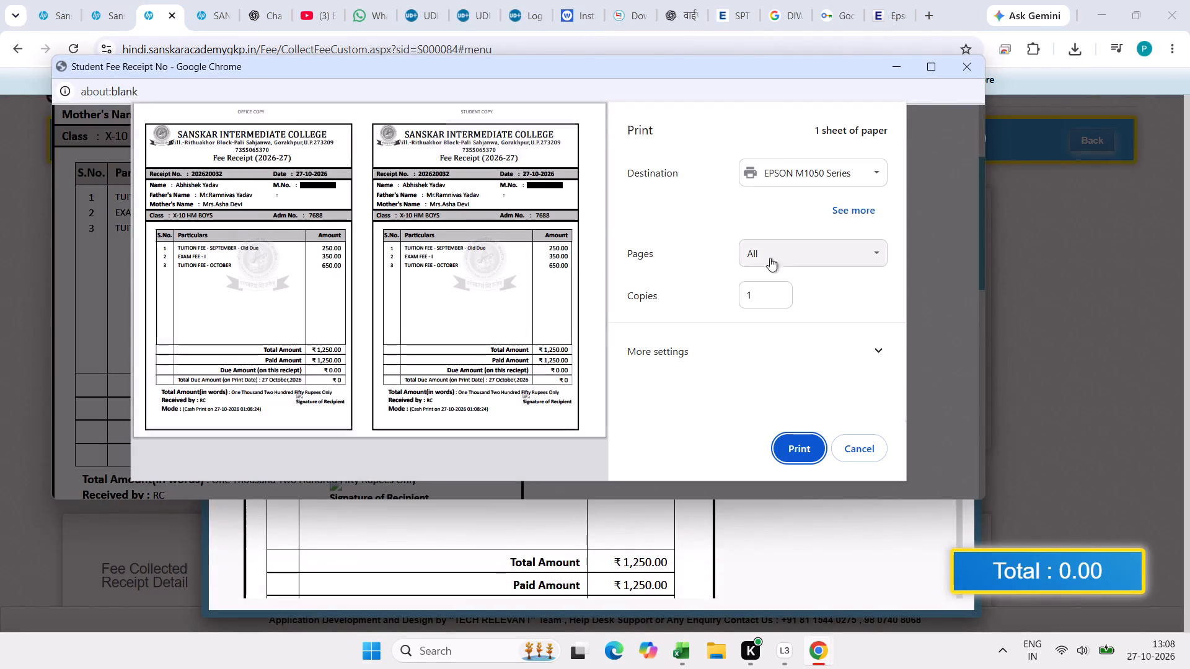
click(788, 446)
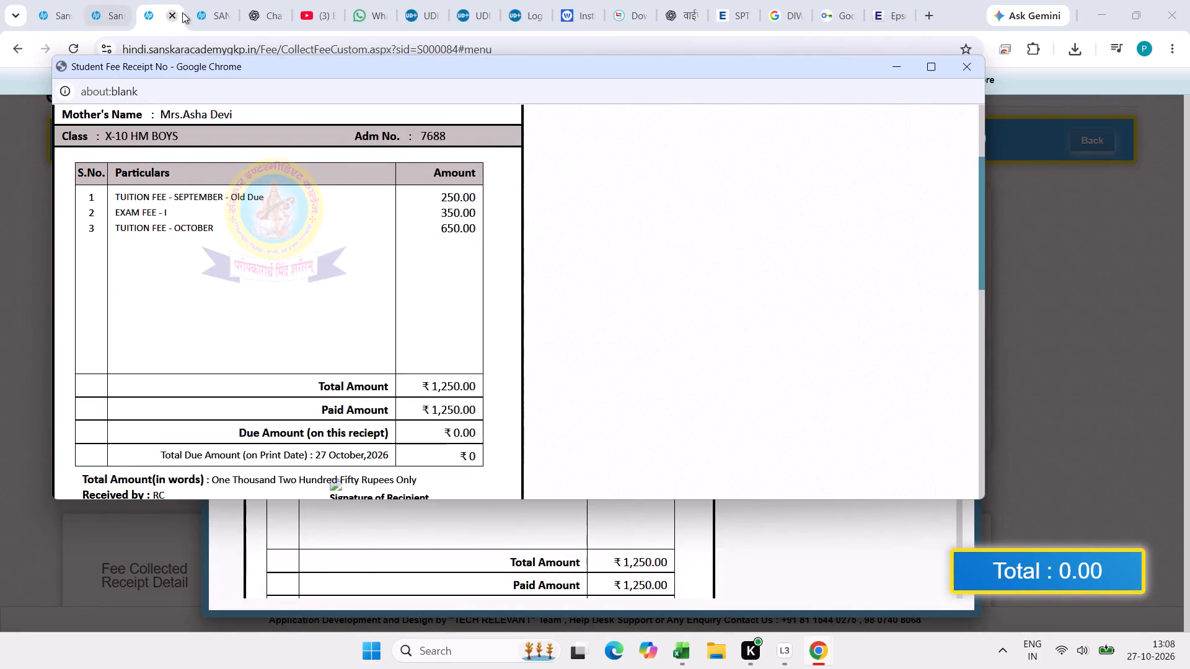
Return to the open fee payment page of the XI-11 Bio Girls student.
click(223, 11)
scroll(416, 216, up, 4)
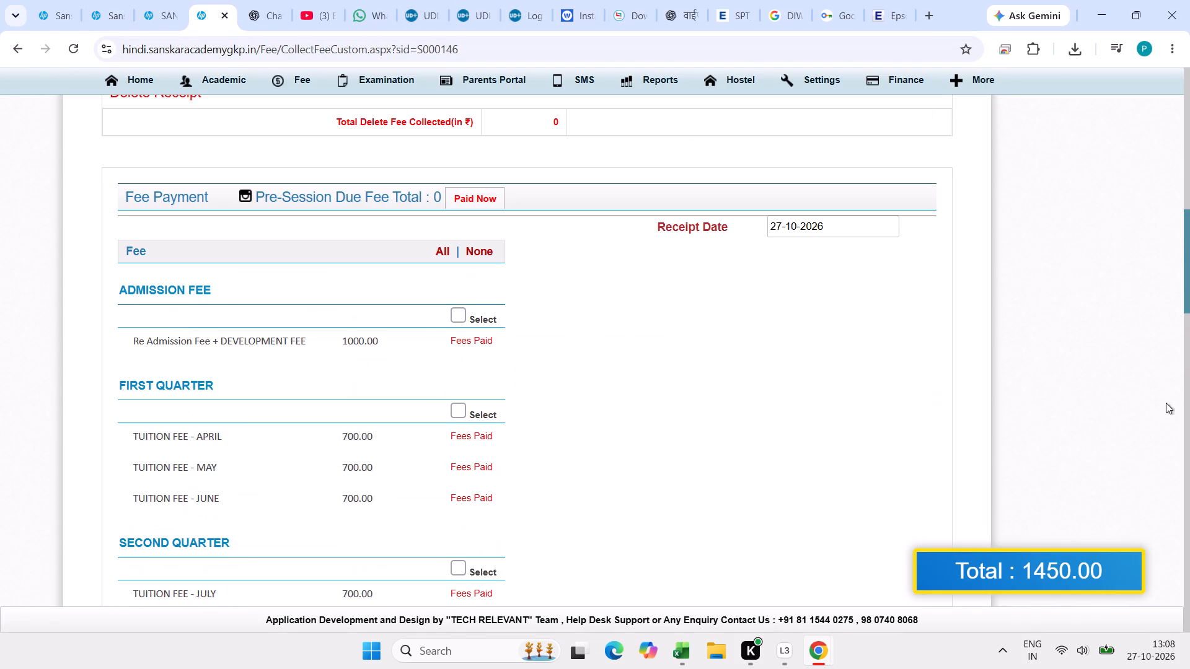
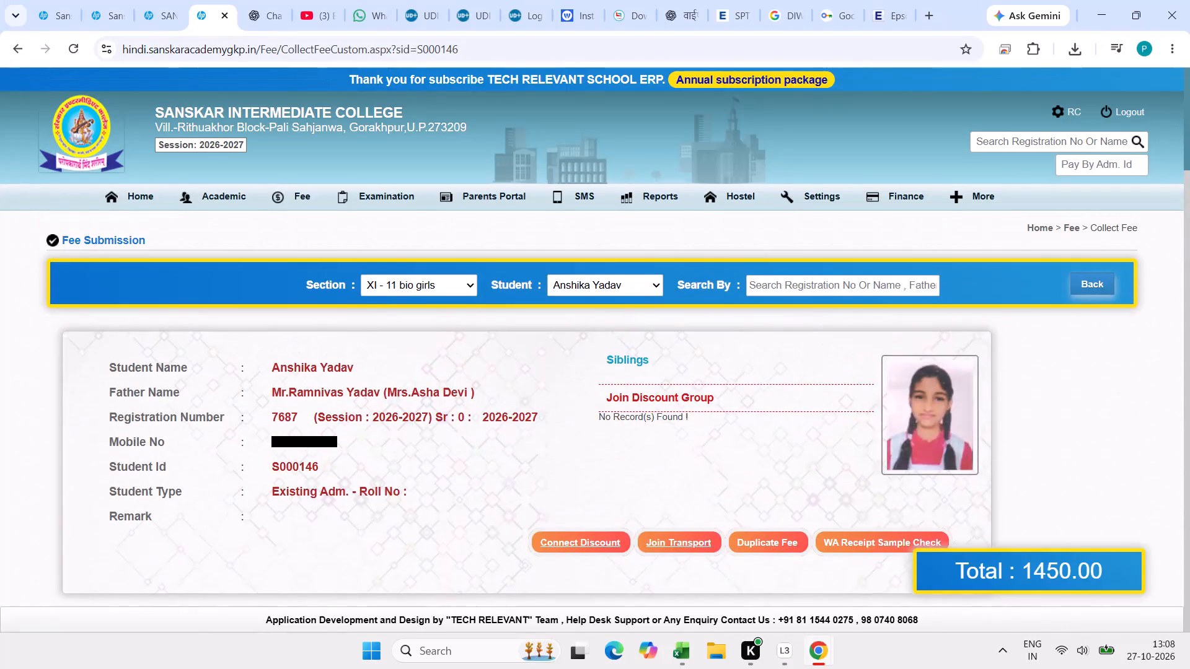
Look up the XI-11 Bio Girls student by her registration number and reload her fee payment page.
click(827, 288)
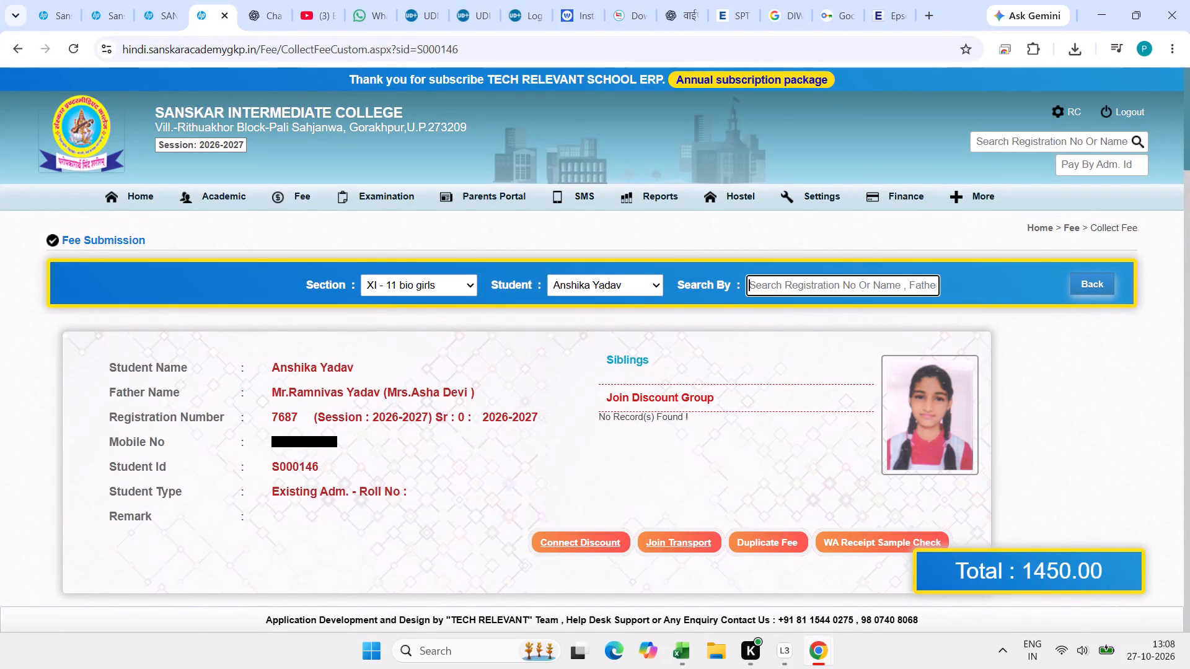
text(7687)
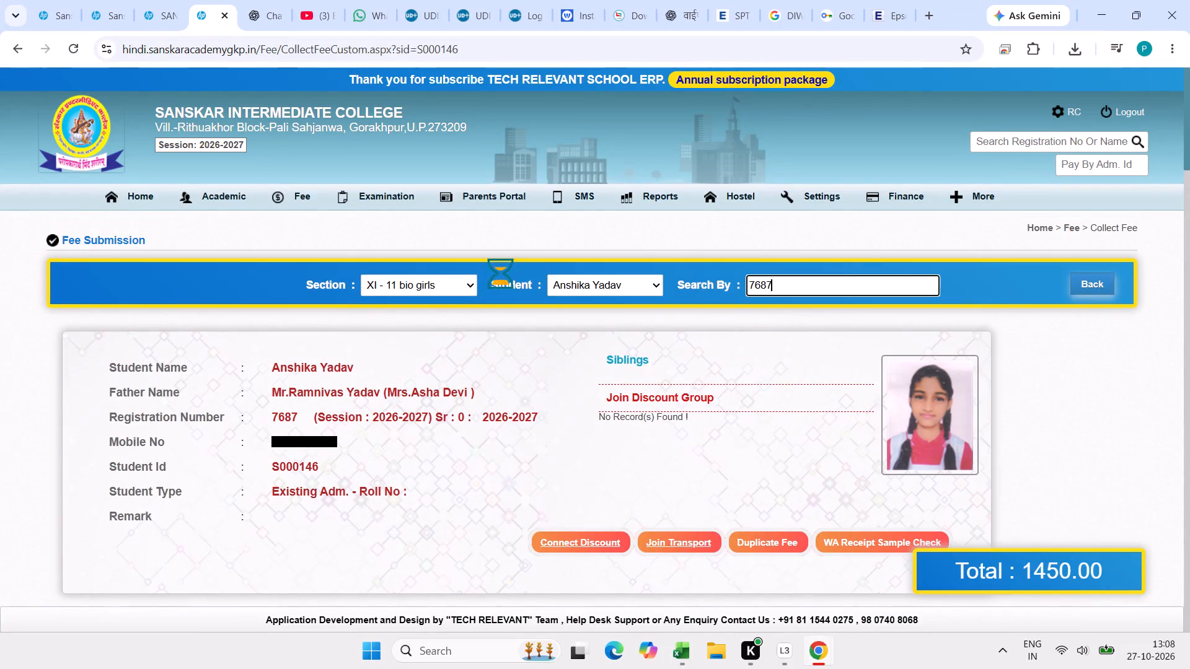
click(848, 333)
Select the October tuition fee together with the due September tuition fee and Exam Fee - I for the XI-11 Bio Girls student.
scroll(501, 473, down, 2)
scroll(449, 492, up, 1)
scroll(436, 493, down, 1)
scroll(418, 492, up, 1)
scroll(395, 485, down, 1)
scroll(322, 460, up, 1)
scroll(295, 460, down, 1)
scroll(272, 459, up, 1)
scroll(271, 459, down, 1)
scroll(271, 458, up, 1)
scroll(452, 428, down, 5)
scroll(539, 445, down, 4)
scroll(539, 445, up, 1)
scroll(539, 445, down, 1)
scroll(539, 445, up, 1)
scroll(530, 464, down, 1)
scroll(527, 471, up, 1)
scroll(526, 474, down, 1)
scroll(524, 481, up, 1)
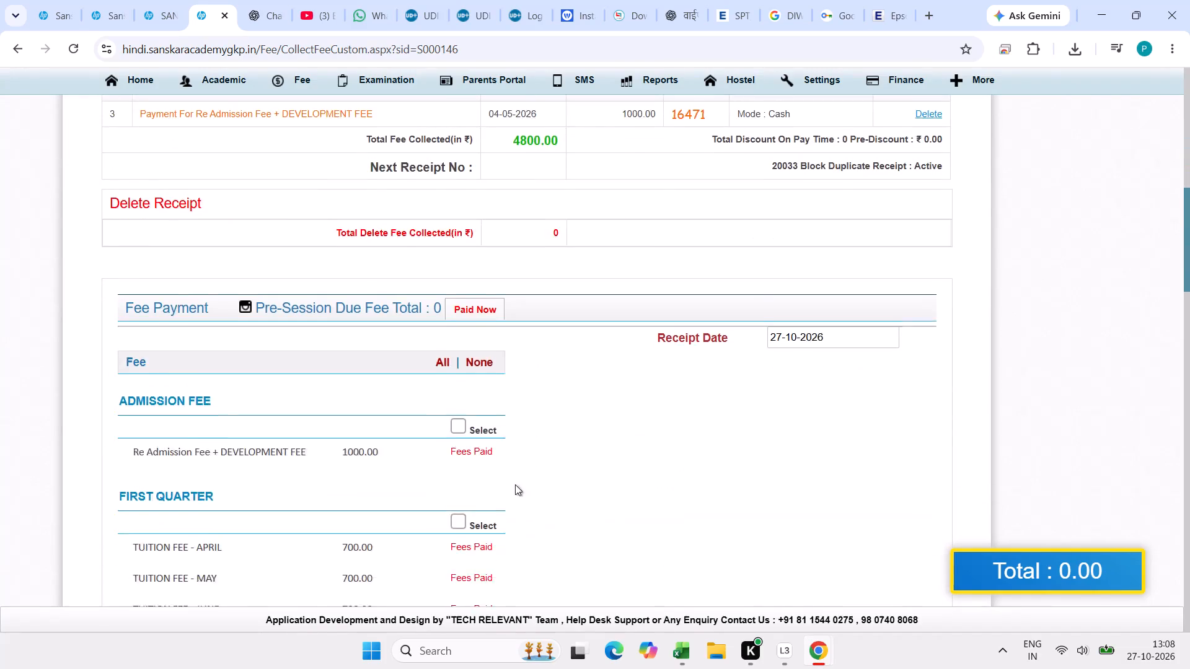
scroll(490, 504, down, 3)
scroll(438, 512, up, 1)
scroll(438, 512, down, 5)
scroll(438, 514, up, 1)
scroll(438, 514, down, 1)
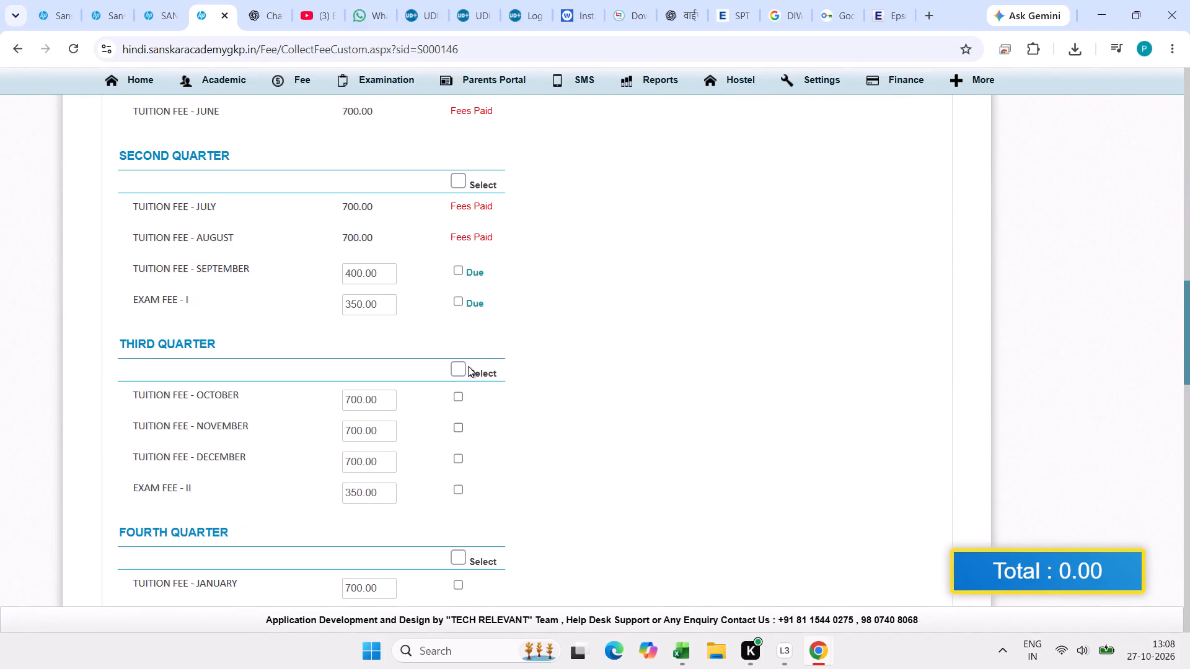
click(456, 393)
Set the XI-11 Bio Girls student's paid amount to 1050 and submit the fee payment.
scroll(456, 393, down, 2)
scroll(458, 407, up, 1)
scroll(490, 480, down, 5)
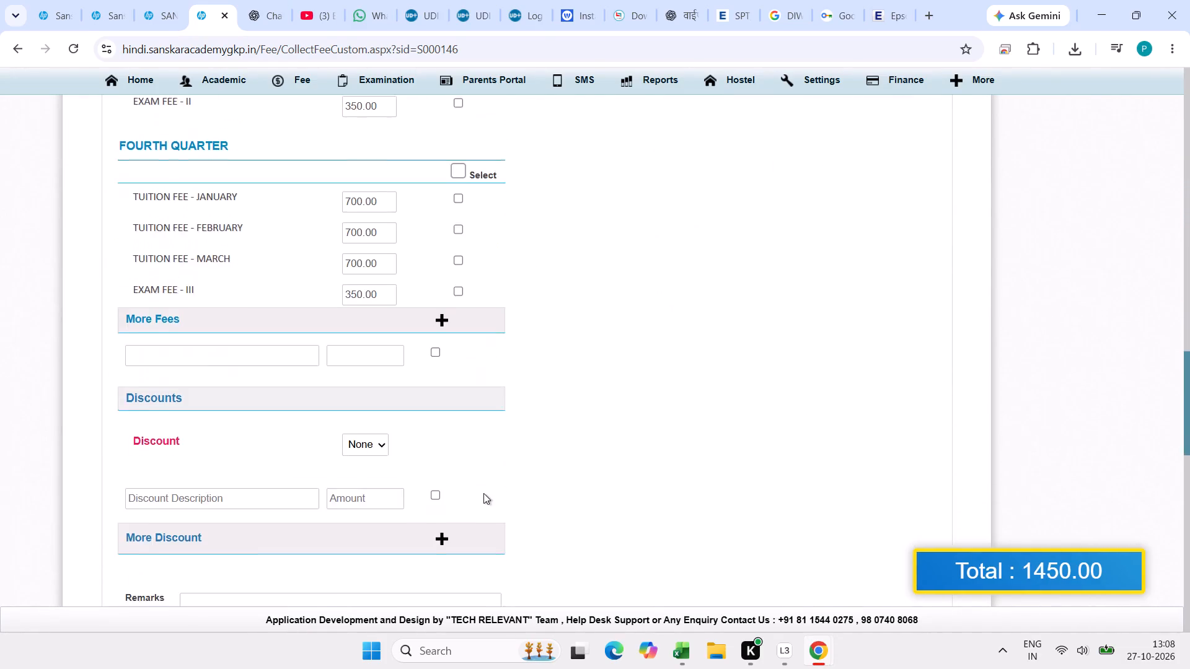
scroll(483, 493, down, 2)
scroll(483, 493, up, 1)
scroll(483, 493, down, 1)
scroll(483, 493, up, 1)
scroll(483, 493, down, 3)
scroll(483, 493, up, 1)
scroll(483, 493, down, 8)
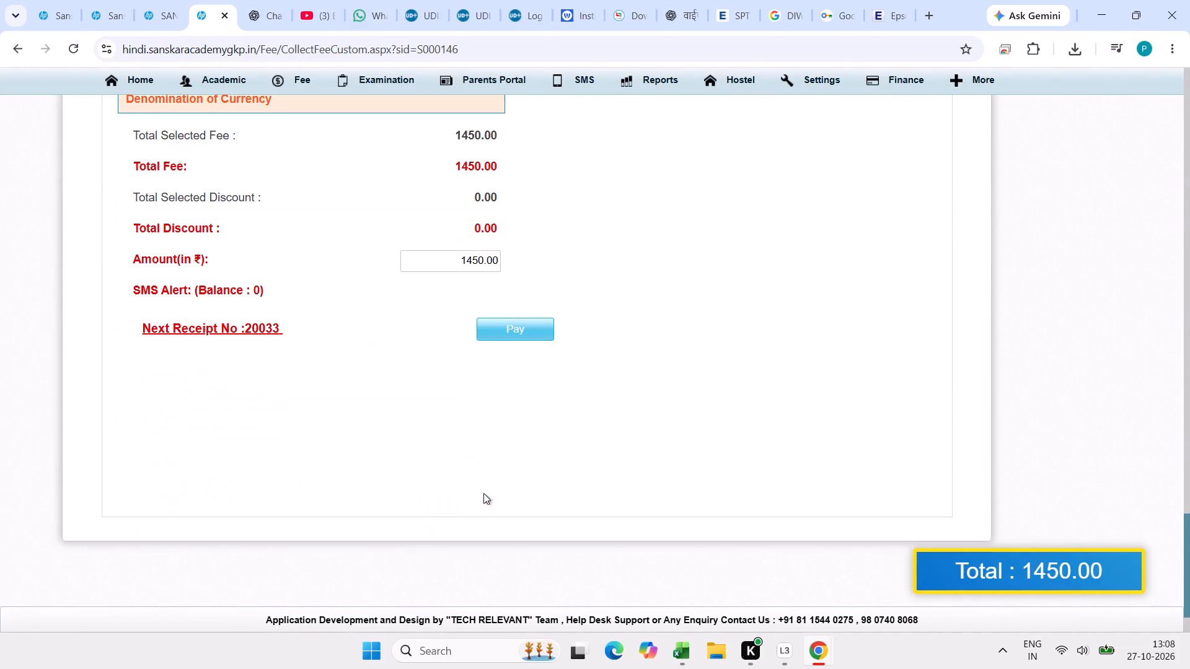
drag(493, 244, 271, 253)
text(105)
click(625, 260)
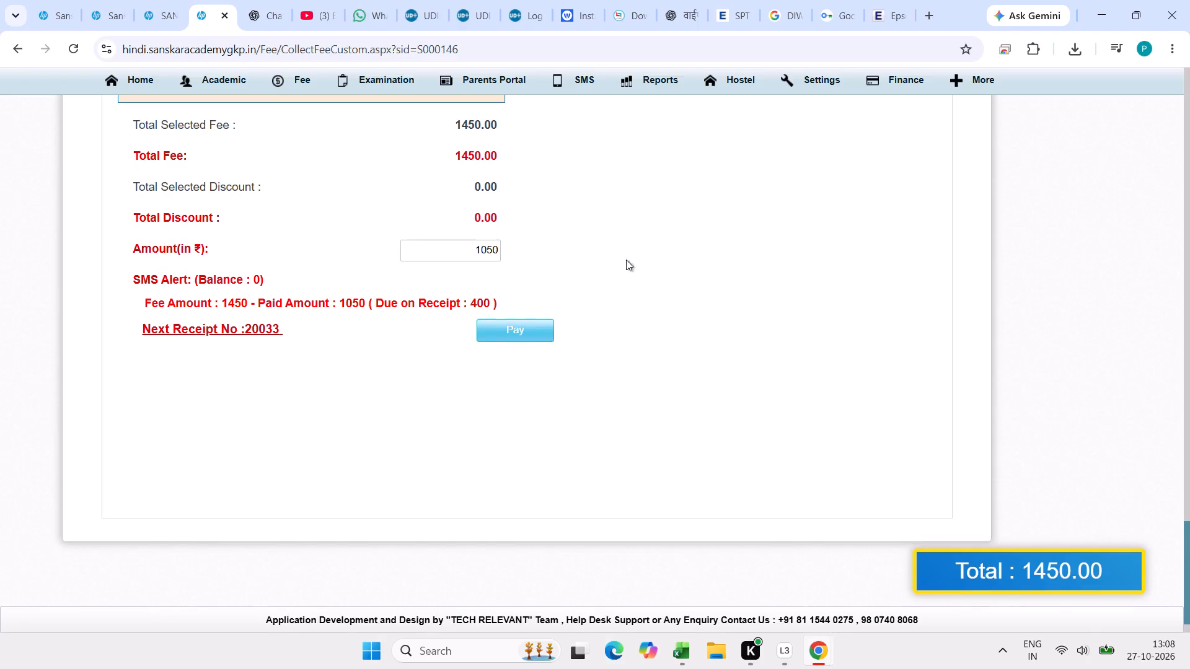
click(549, 323)
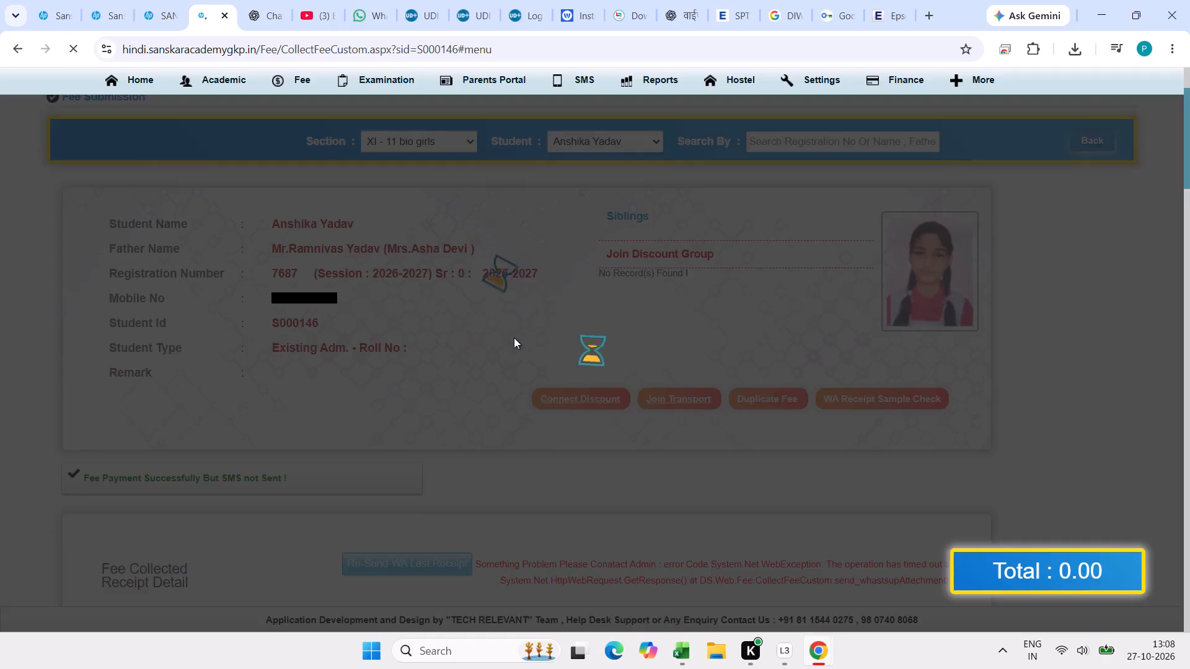
Print the XI-11 Bio Girls student's fee receipt in the A4 landscape 2 Receipt format and close the receipt view.
scroll(486, 237, up, 2)
scroll(486, 235, down, 1)
scroll(581, 250, up, 1)
scroll(581, 250, down, 1)
scroll(582, 250, up, 2)
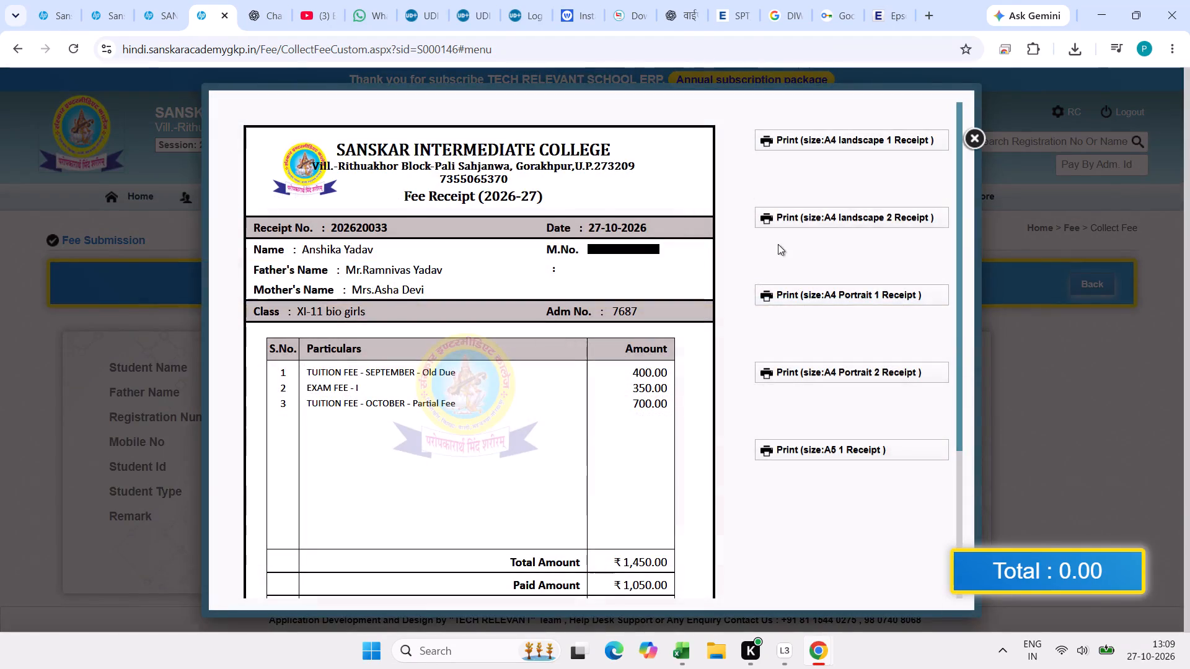
click(806, 216)
scroll(672, 303, down, 6)
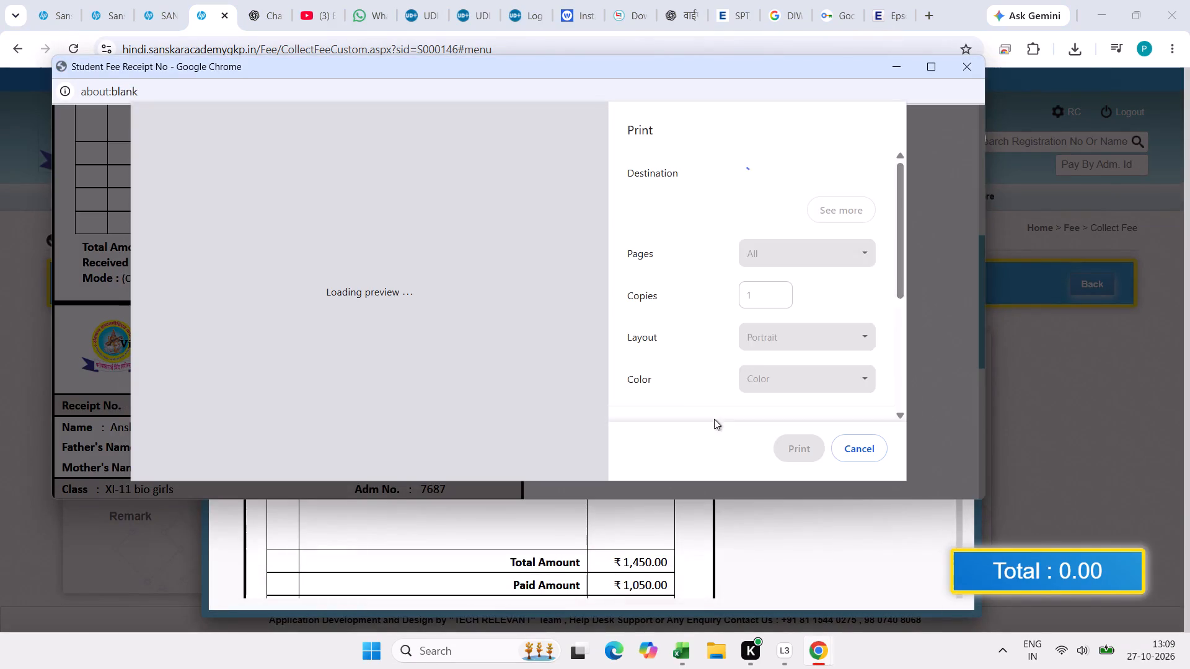
click(787, 454)
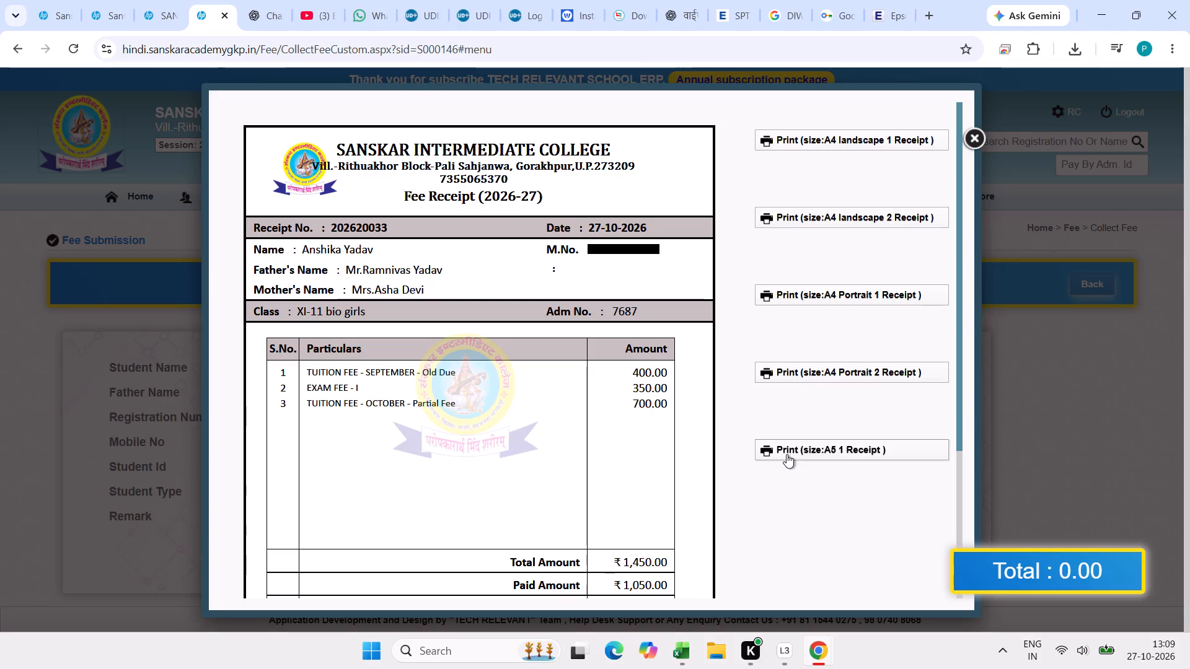
key(Return)
text(]\)
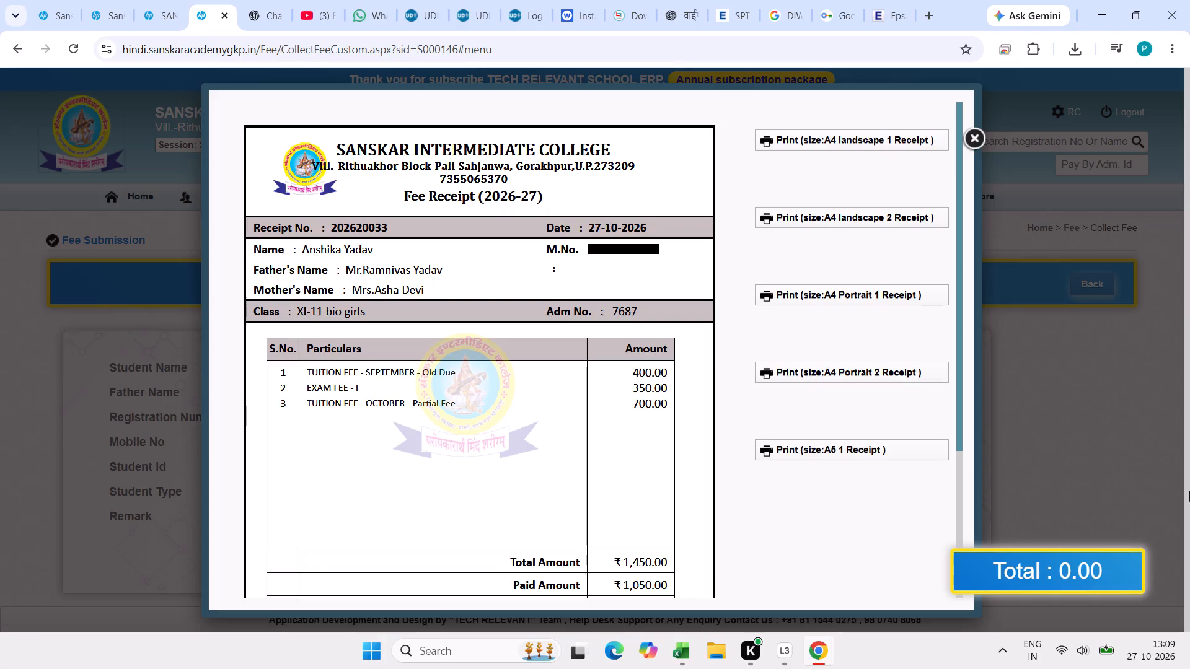
click(975, 142)
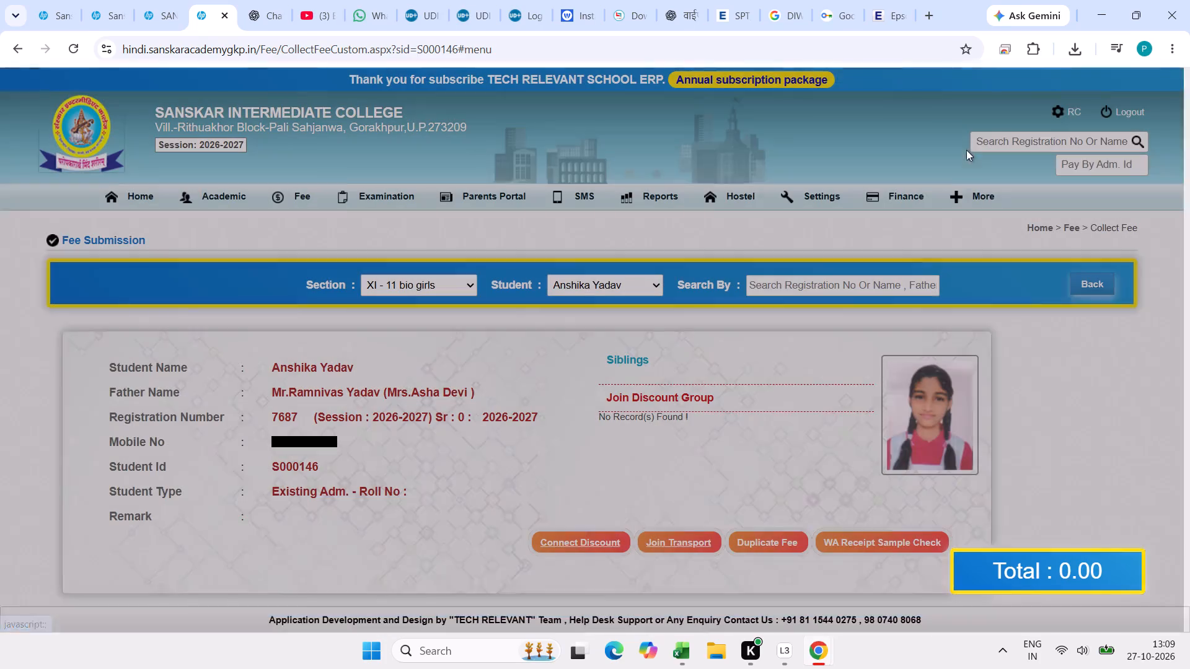
Search for the next student by first name and open the XII-12 EM Boys Math student's fee payment page.
click(969, 145)
click(981, 150)
text(ABHISHK)
key(BackSpace)
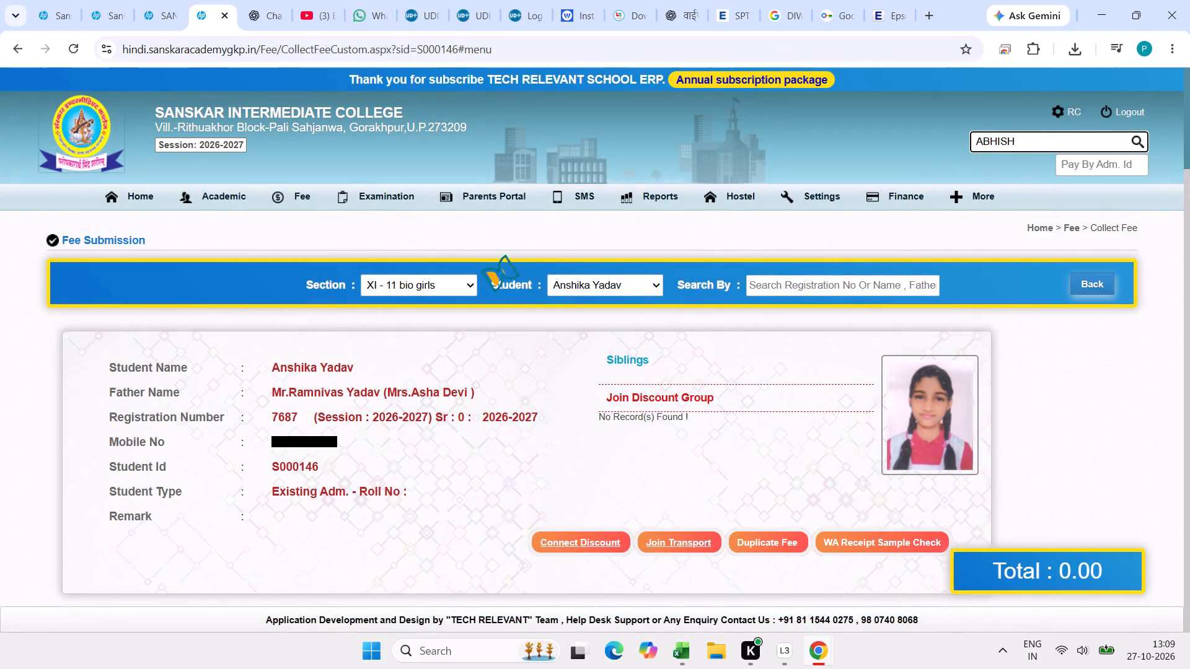
text(EK)
key(space)
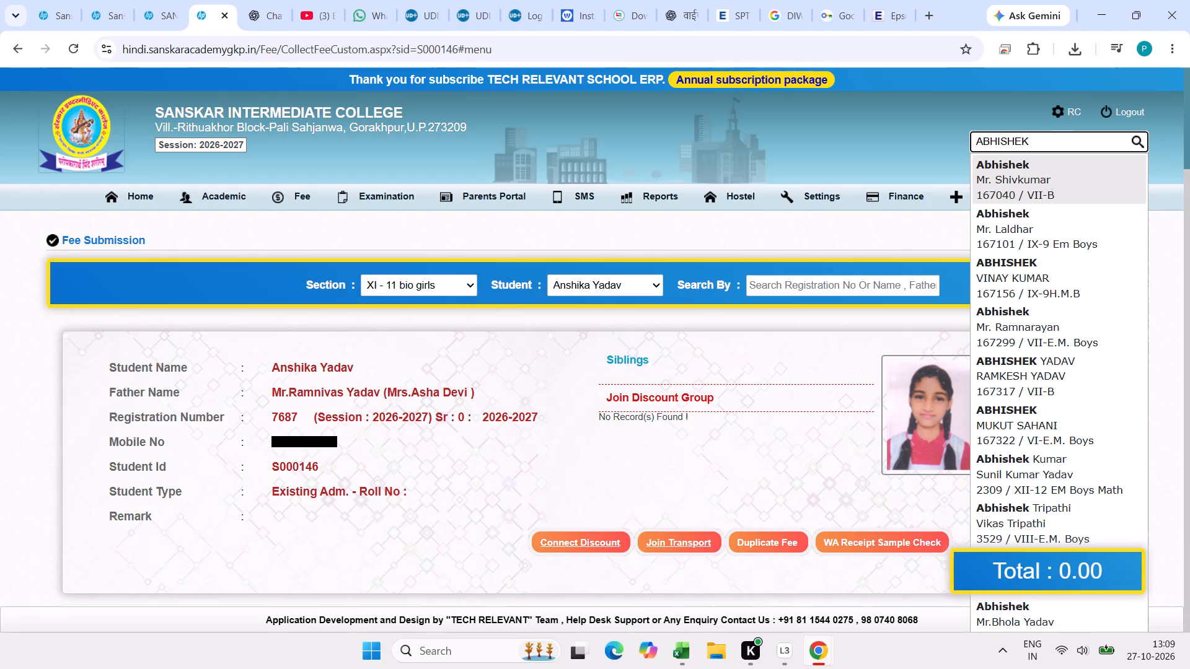
scroll(1075, 495, up, 1)
scroll(1073, 498, down, 1)
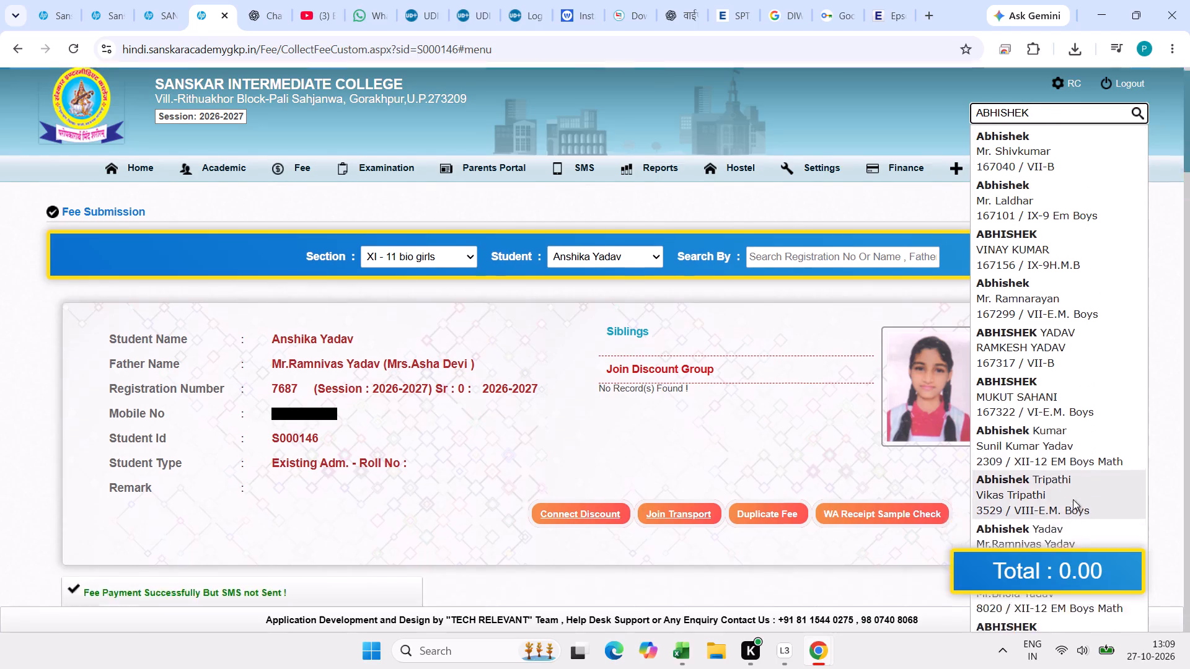
scroll(1073, 499, down, 1)
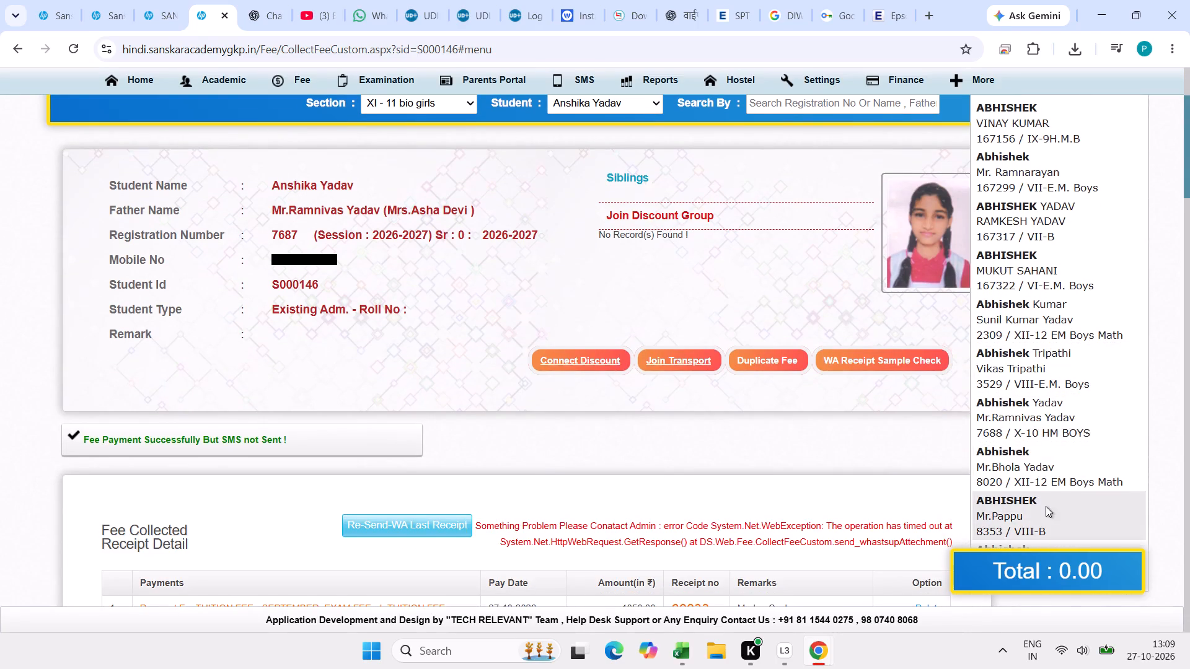
scroll(1046, 507, down, 2)
click(1041, 413)
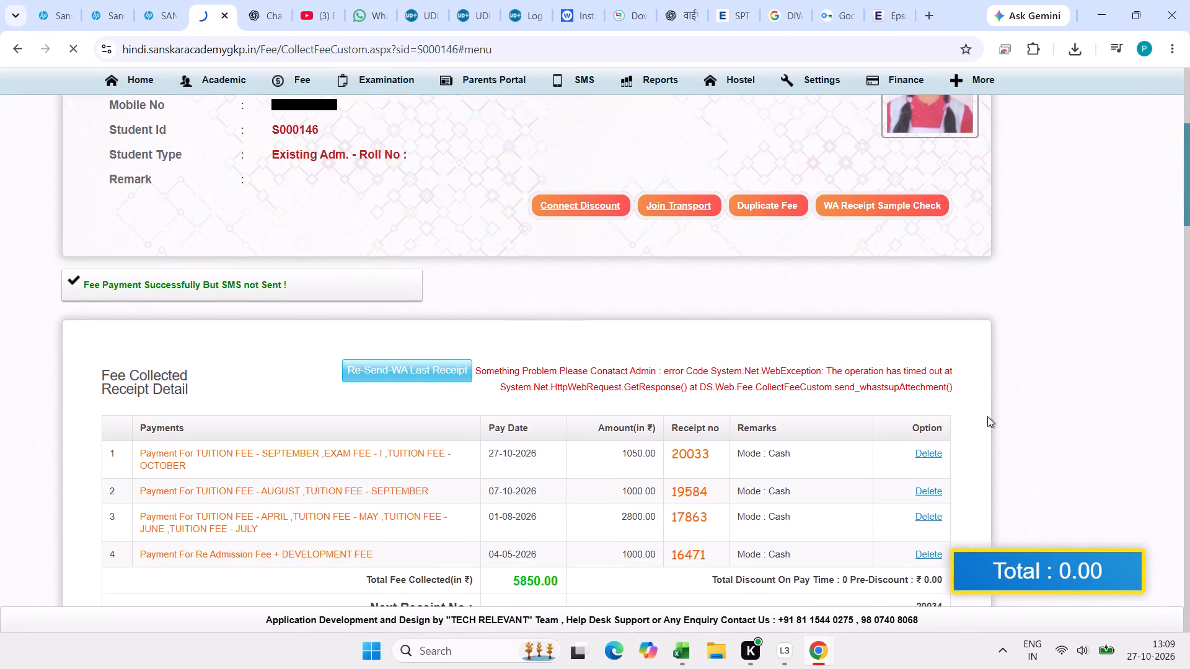
click(475, 354)
click(475, 364)
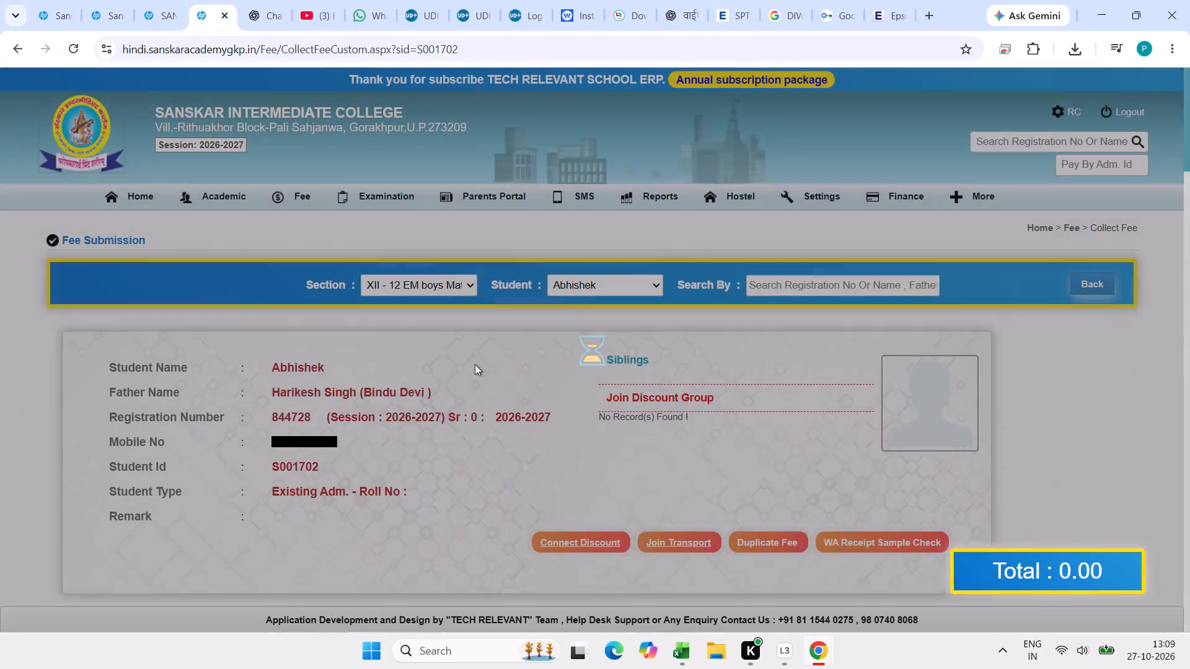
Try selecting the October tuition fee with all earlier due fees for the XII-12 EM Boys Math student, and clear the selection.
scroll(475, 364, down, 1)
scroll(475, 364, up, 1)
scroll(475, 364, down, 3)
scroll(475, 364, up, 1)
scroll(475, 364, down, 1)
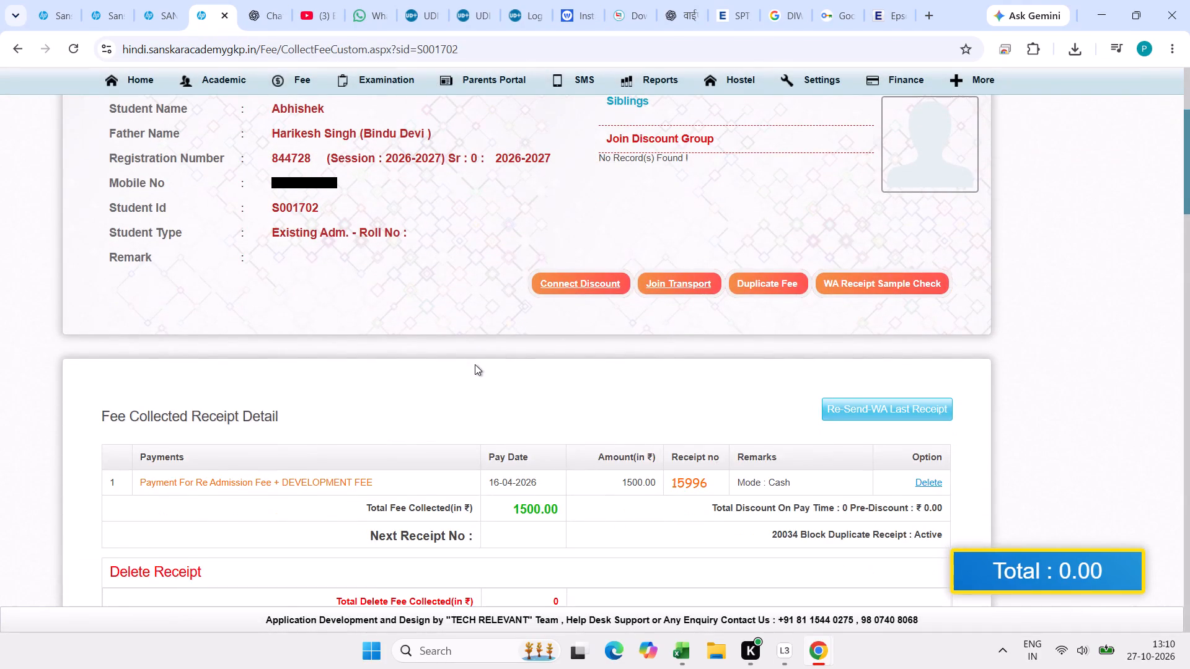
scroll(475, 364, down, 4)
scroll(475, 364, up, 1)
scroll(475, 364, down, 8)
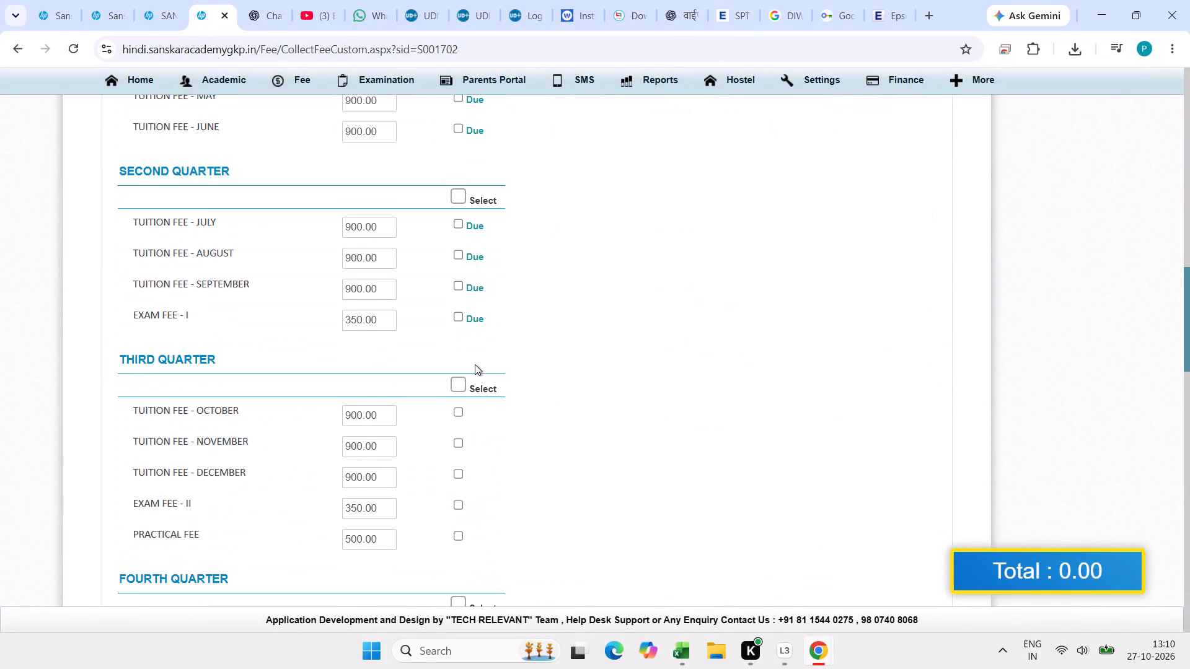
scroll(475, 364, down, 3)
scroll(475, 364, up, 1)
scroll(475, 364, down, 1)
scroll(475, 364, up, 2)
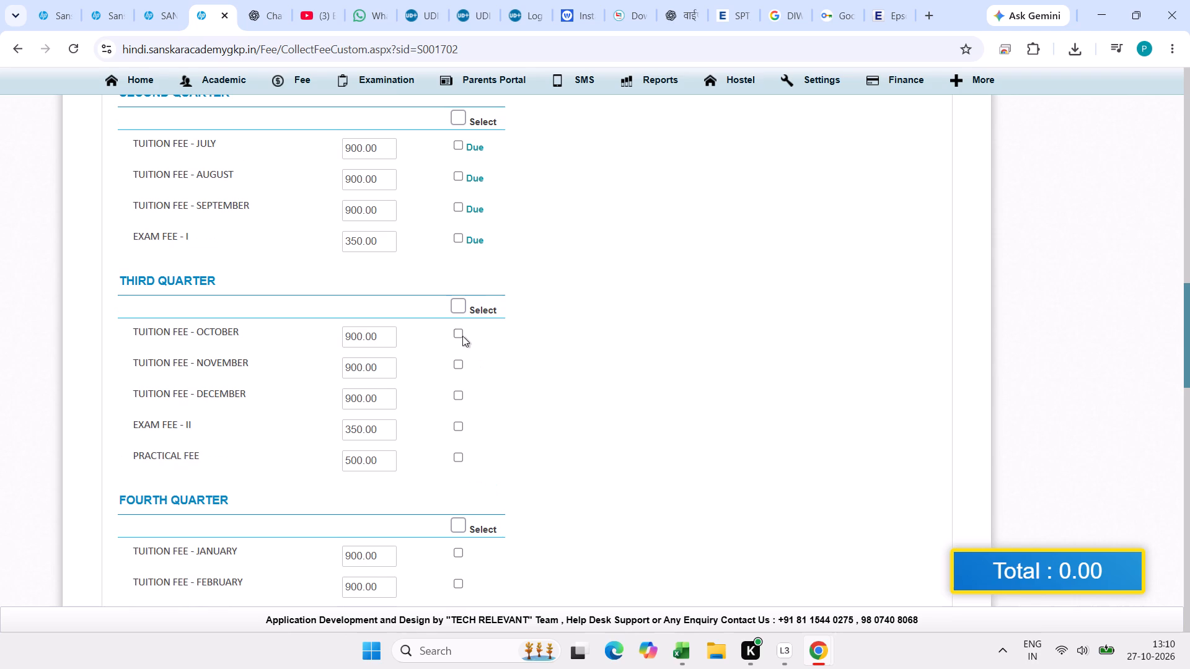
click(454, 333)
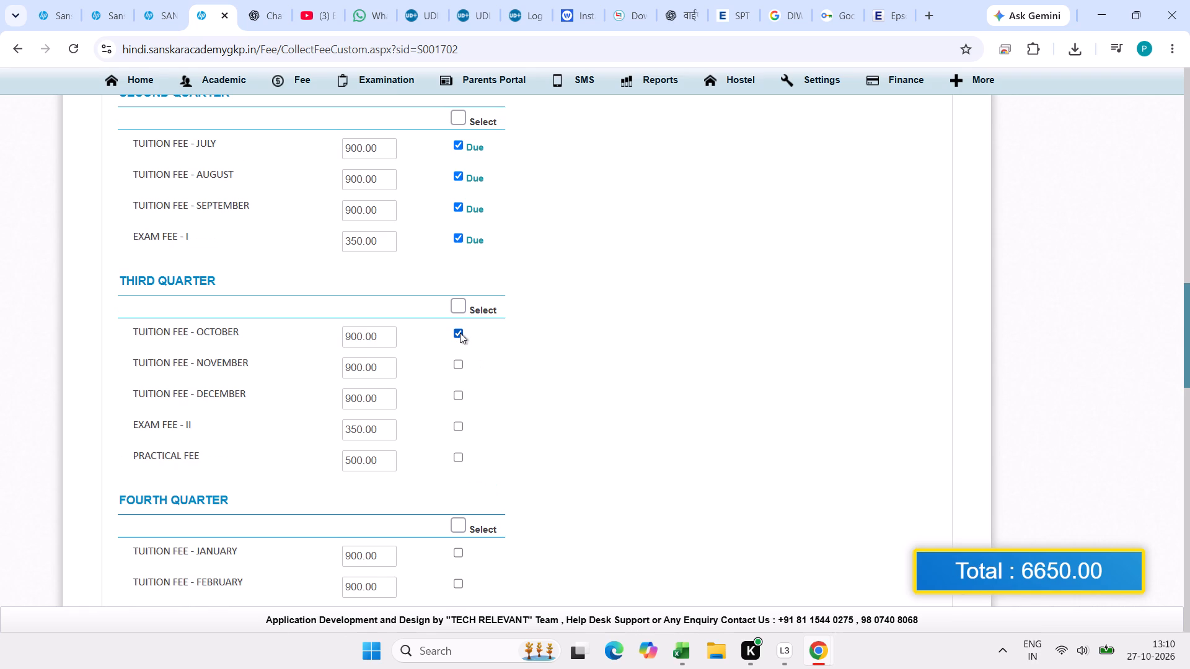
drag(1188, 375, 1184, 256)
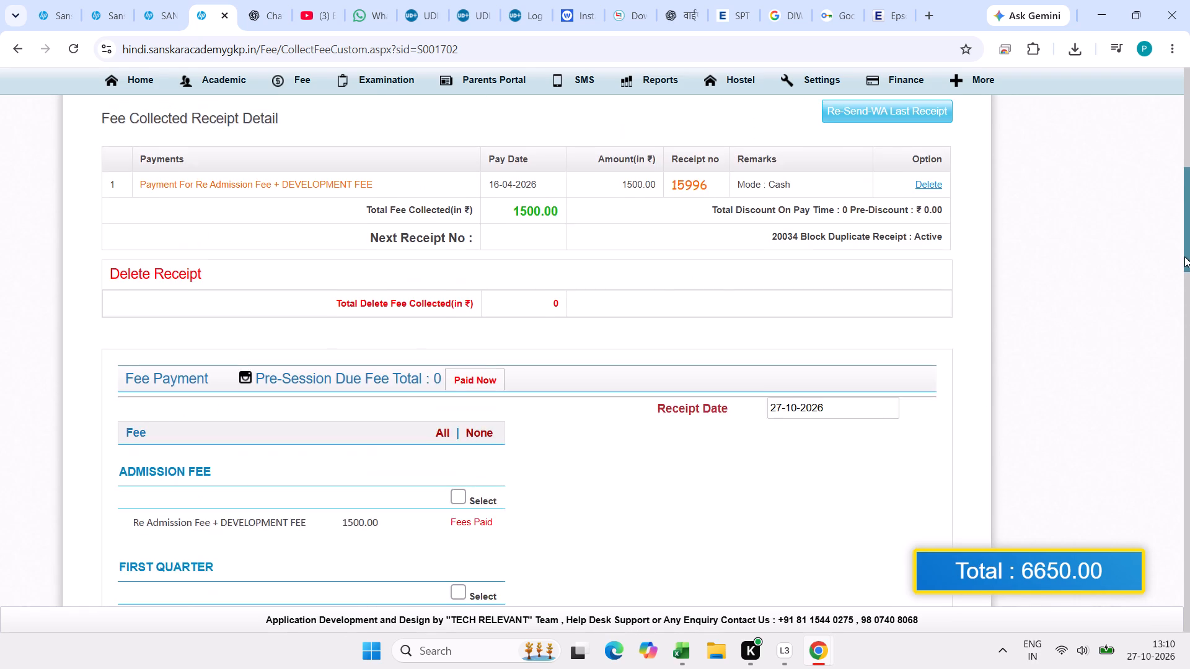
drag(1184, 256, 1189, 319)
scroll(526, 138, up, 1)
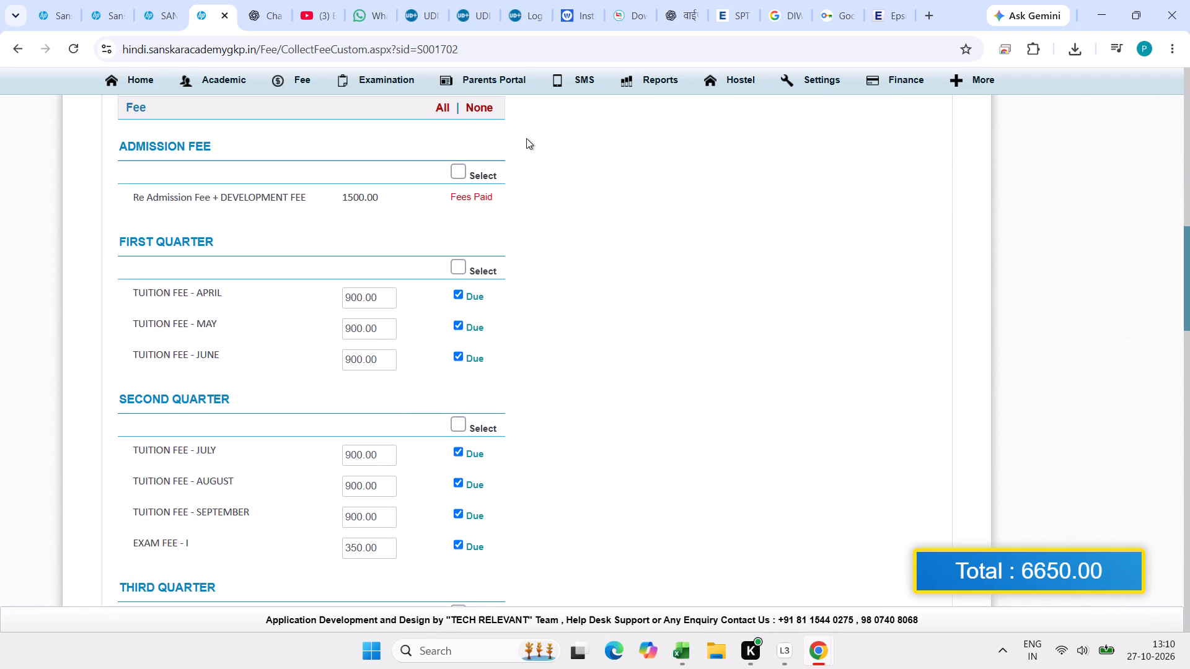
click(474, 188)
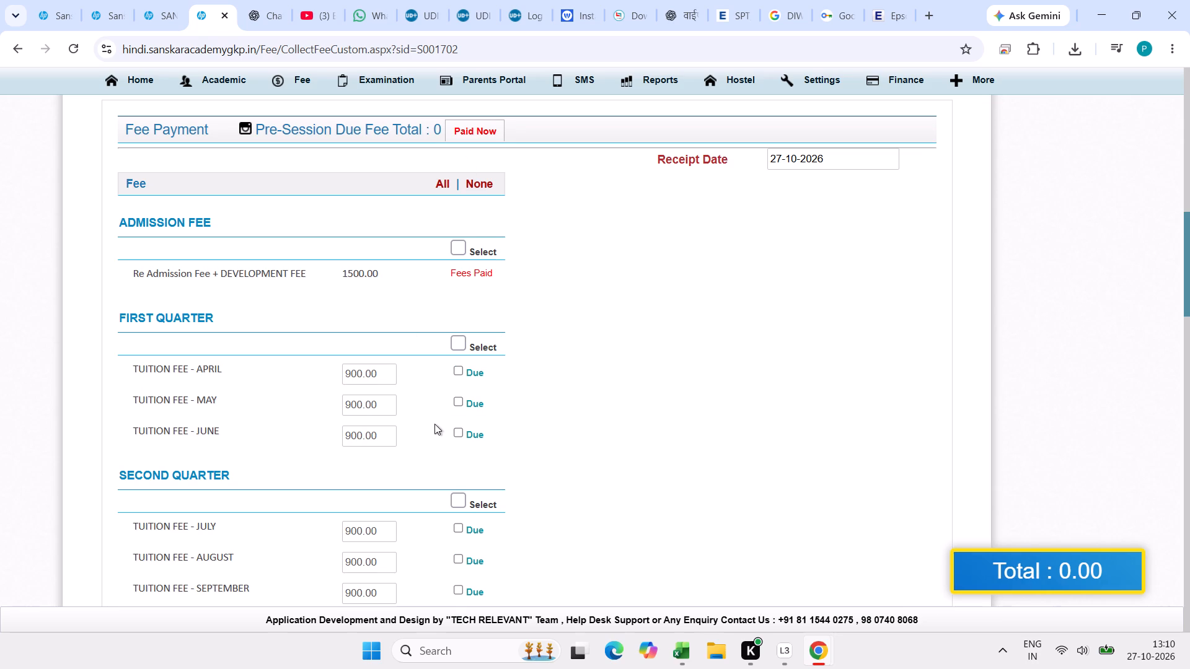
Select the due April, May and June tuition fees for the XII-12 EM Boys Math student.
click(454, 432)
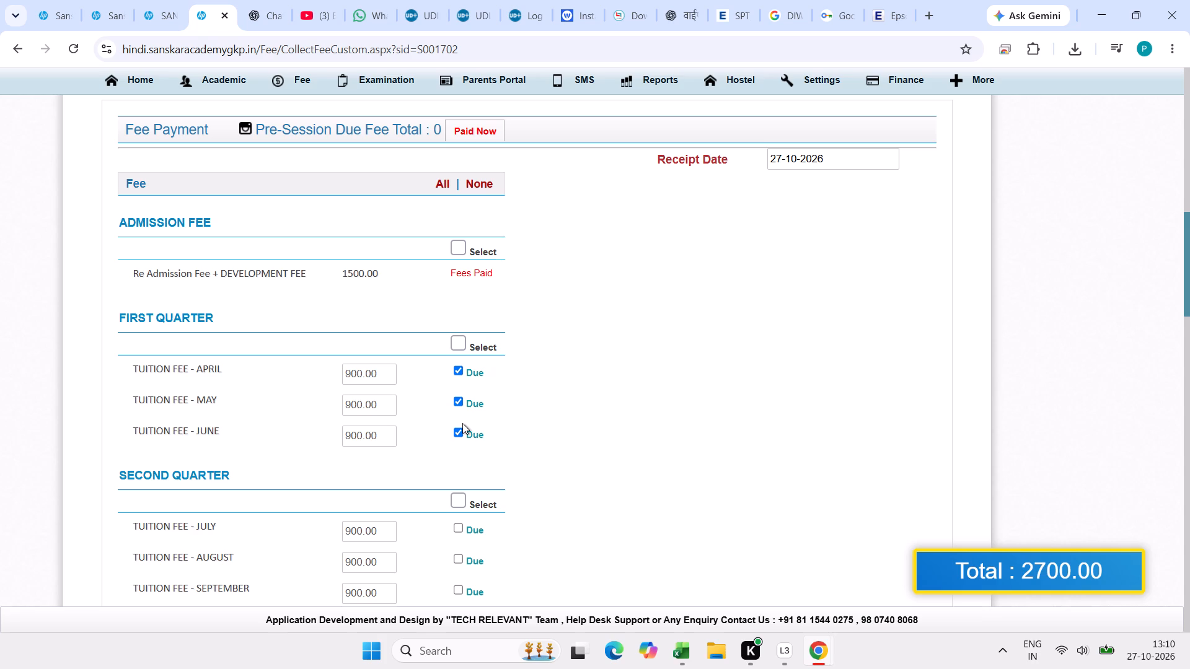
Set the XII-12 EM Boys Math student's paid amount to 2500 and submit the payment with Cash as the payment mode.
scroll(461, 423, down, 1)
scroll(461, 424, up, 1)
scroll(461, 424, down, 1)
scroll(460, 424, up, 1)
scroll(459, 424, down, 1)
scroll(457, 427, up, 1)
scroll(457, 428, down, 3)
scroll(456, 441, up, 1)
scroll(456, 441, down, 1)
scroll(446, 442, up, 1)
scroll(446, 442, down, 1)
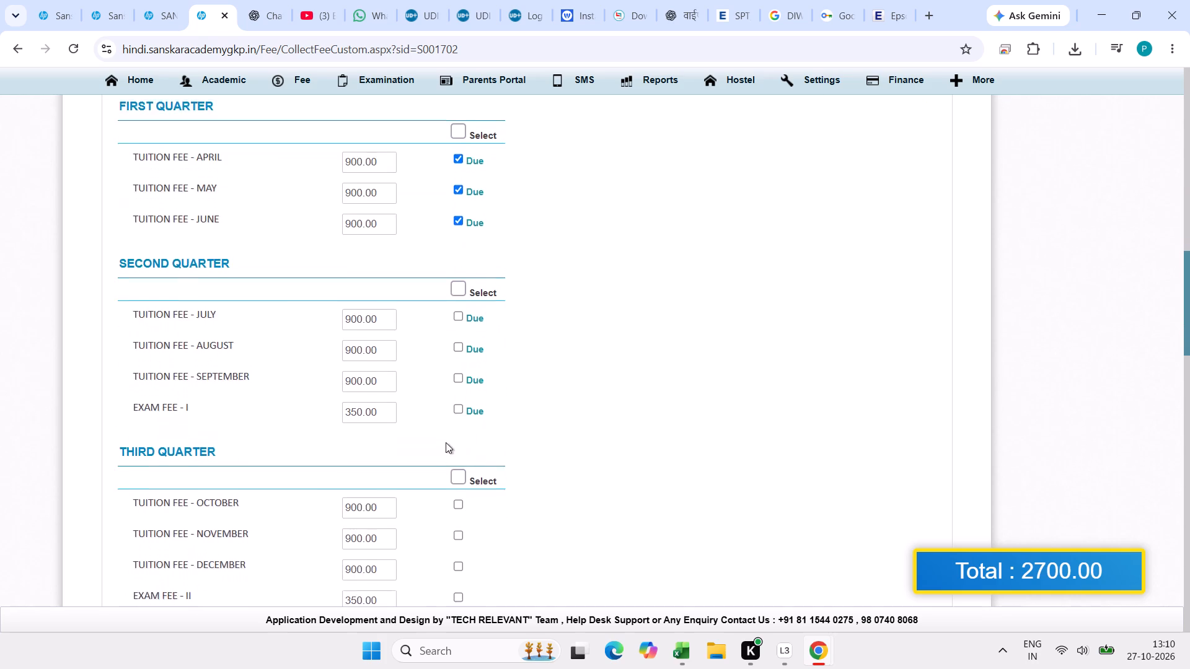
scroll(445, 444, up, 1)
scroll(443, 446, down, 10)
scroll(426, 540, up, 1)
scroll(426, 540, down, 1)
scroll(426, 540, up, 1)
scroll(428, 536, down, 5)
scroll(428, 532, up, 1)
scroll(428, 528, down, 1)
scroll(428, 528, up, 1)
scroll(428, 528, down, 2)
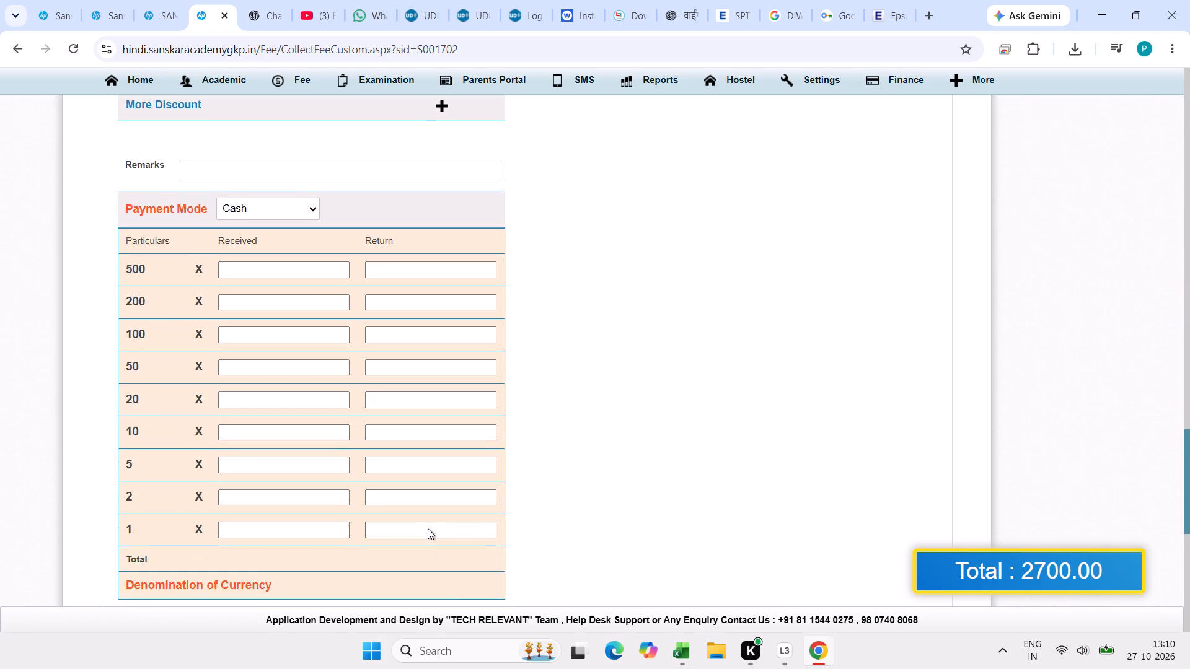
scroll(428, 528, down, 1)
drag(496, 522, 341, 492)
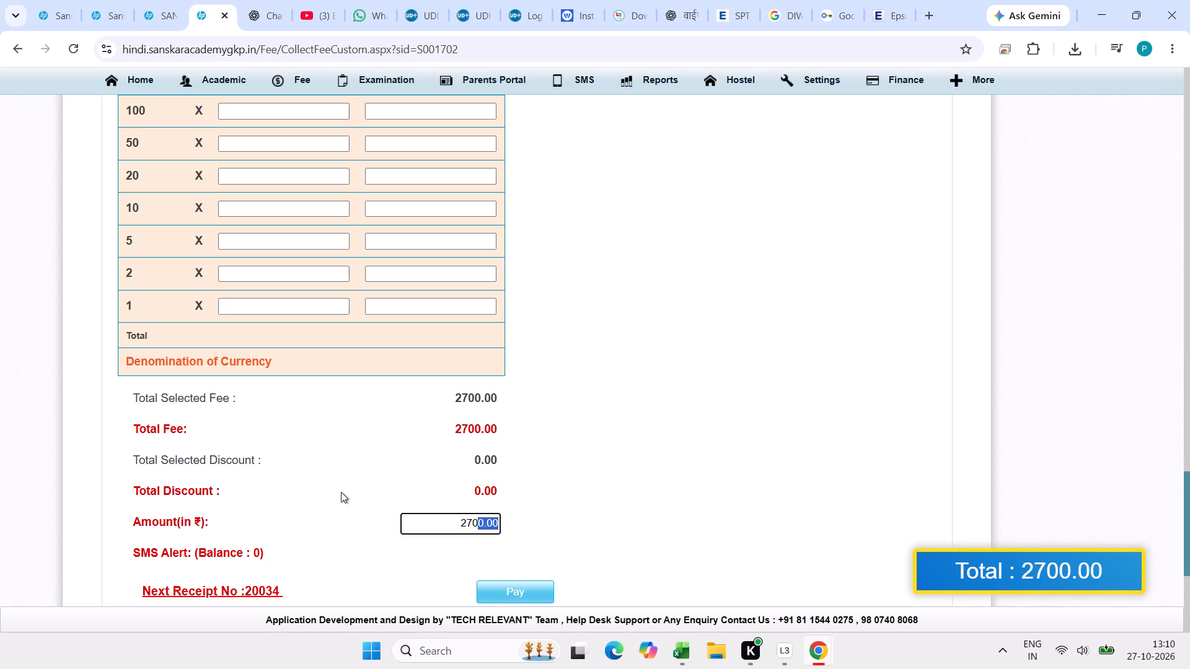
text(2500)
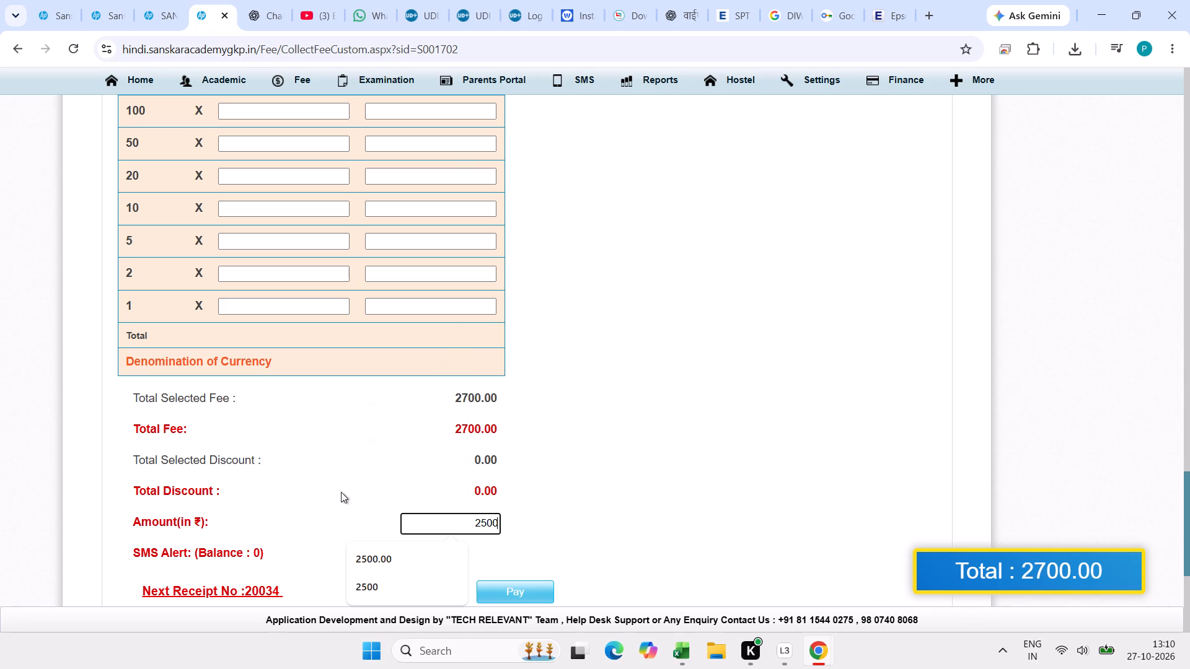
click(682, 526)
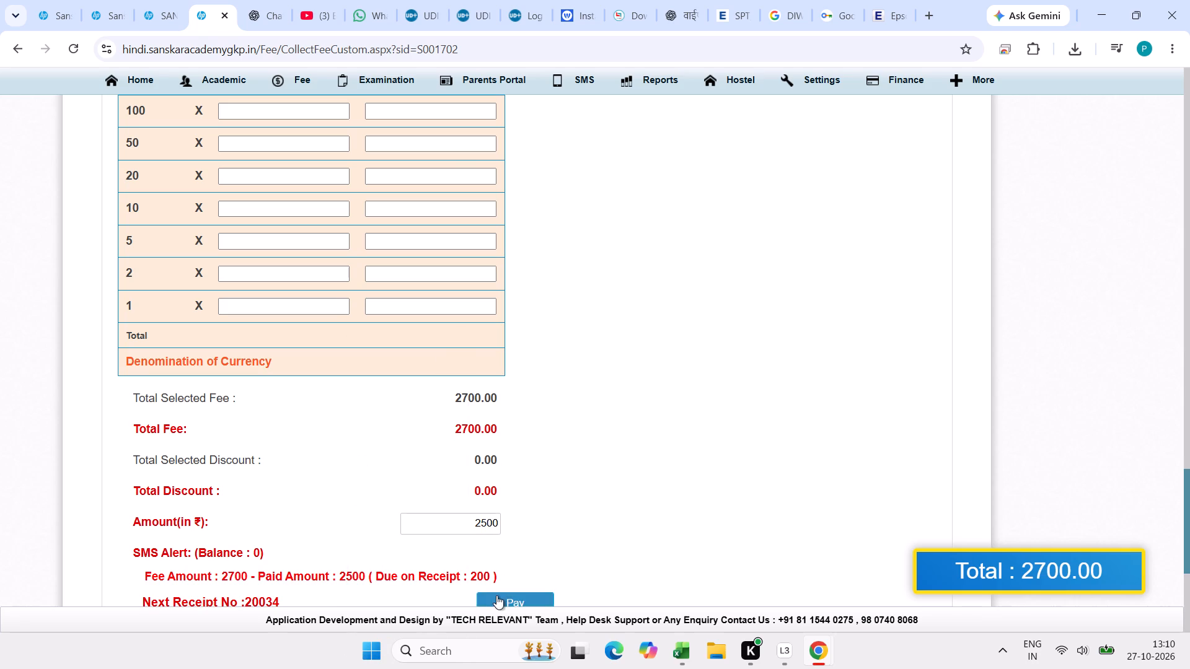
click(496, 595)
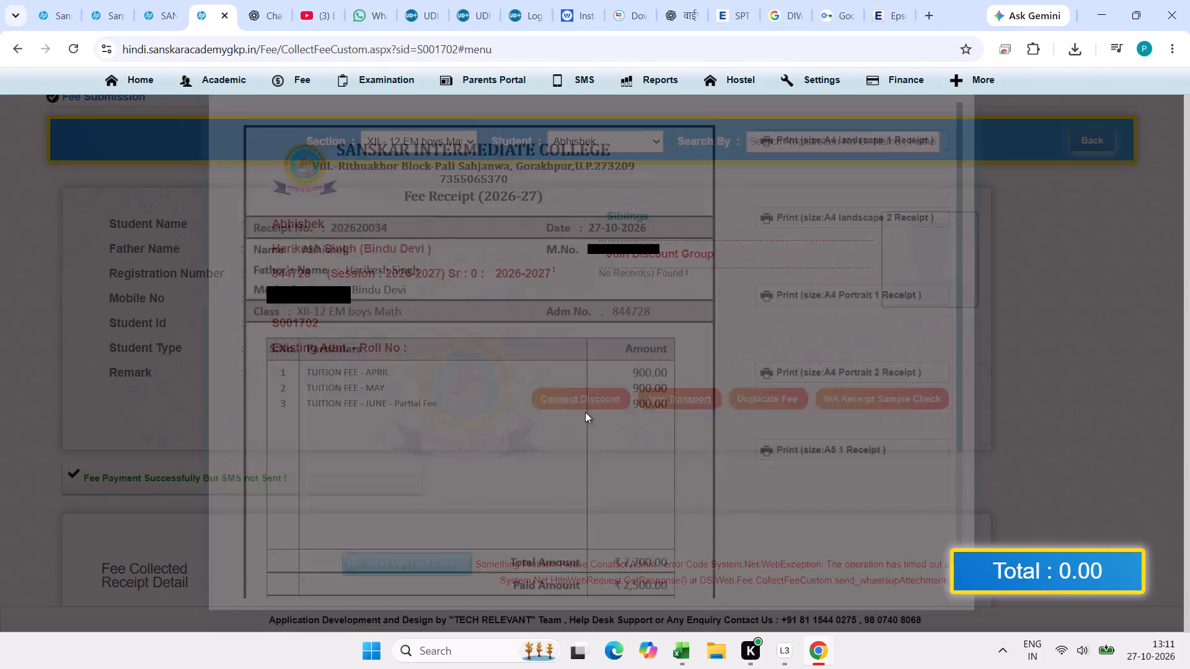
Print the XII-12 EM Boys Math student's fee receipt in the A4 landscape 2 Receipt format.
click(836, 218)
scroll(836, 218, down, 2)
scroll(821, 226, up, 1)
scroll(813, 230, down, 2)
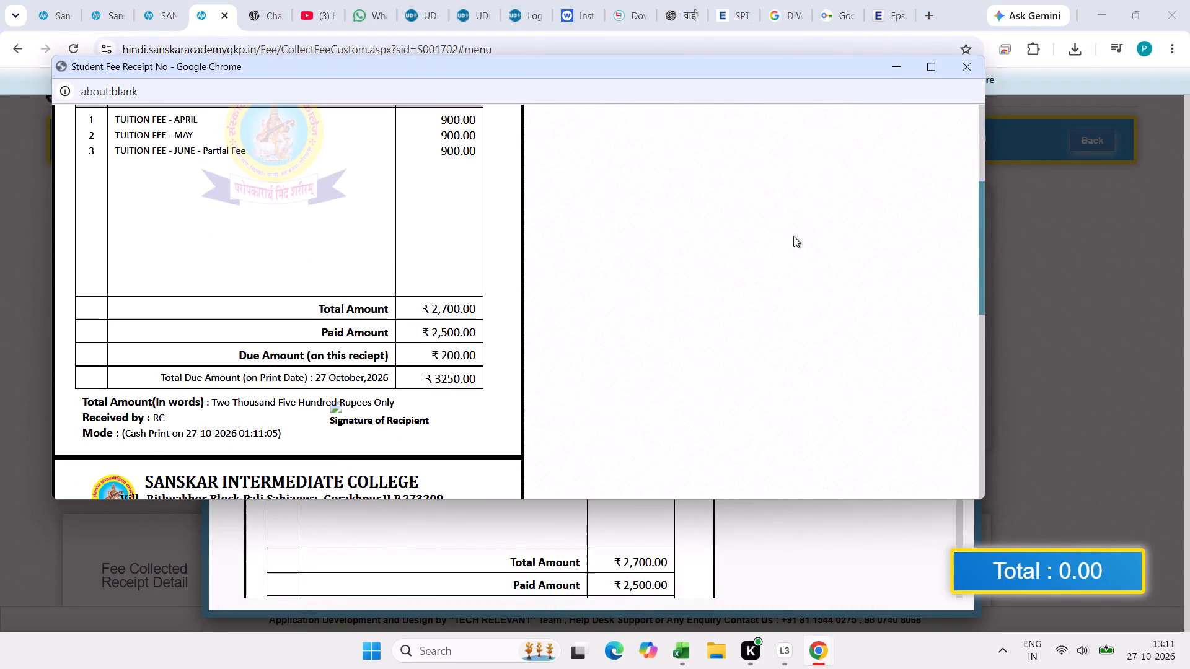
click(778, 450)
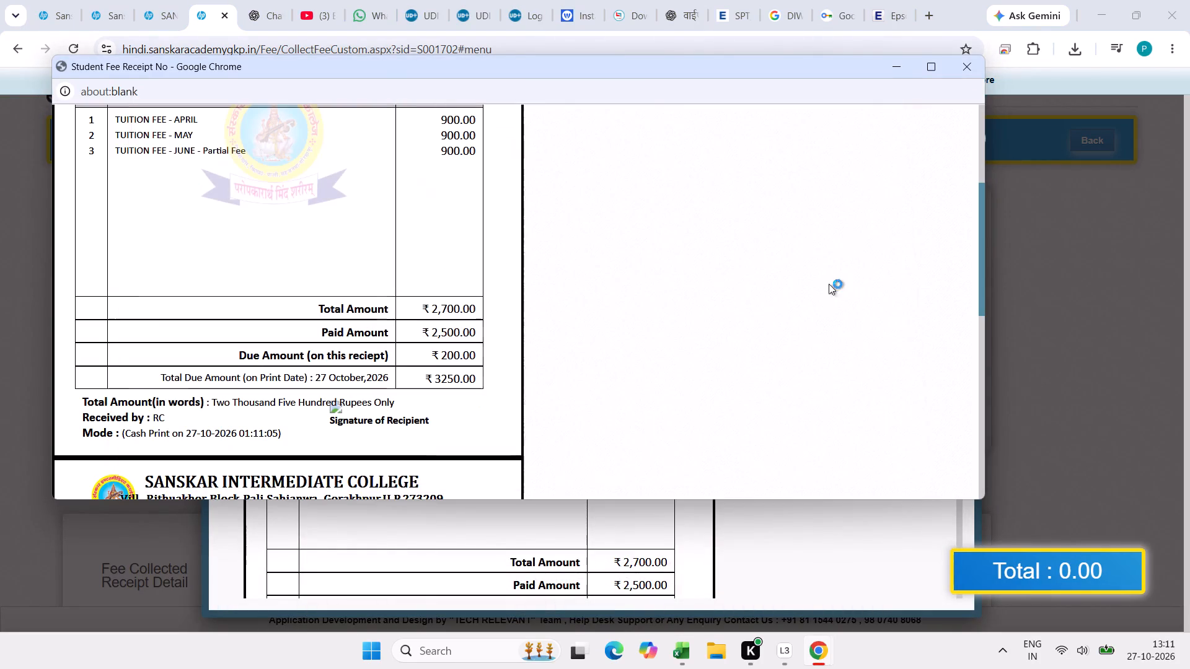
Close the print window and the fee receipt preview of the XII-12 EM Boys Math student.
click(966, 77)
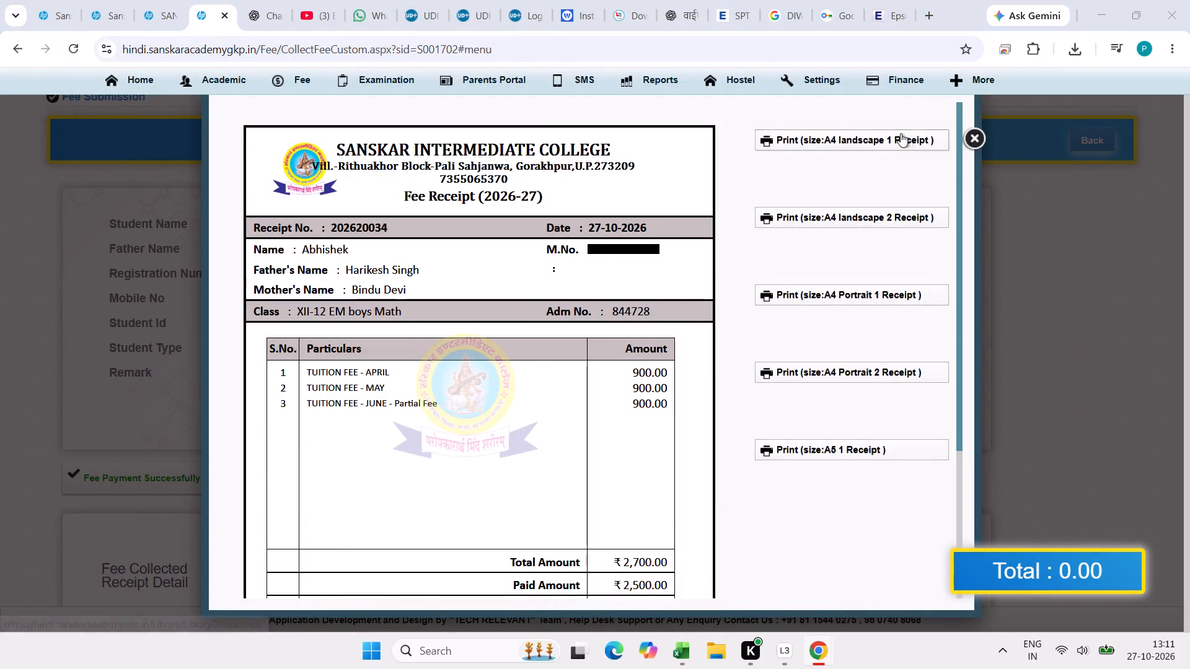
click(976, 136)
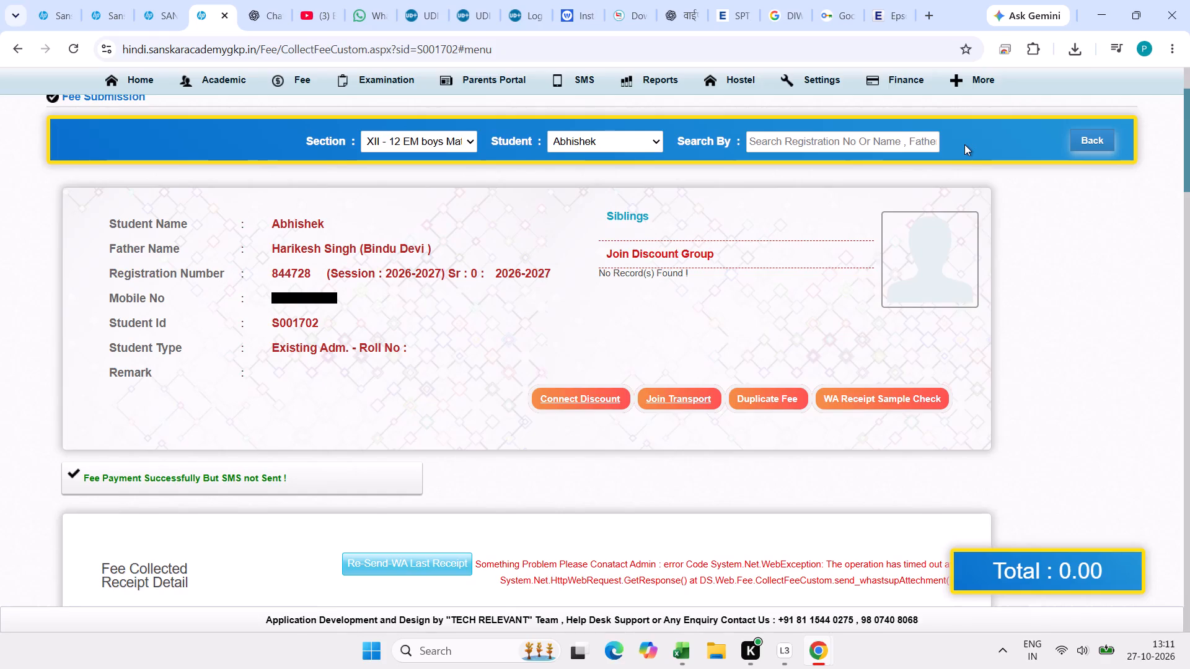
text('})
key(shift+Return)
scroll(906, 289, up, 3)
click(1046, 132)
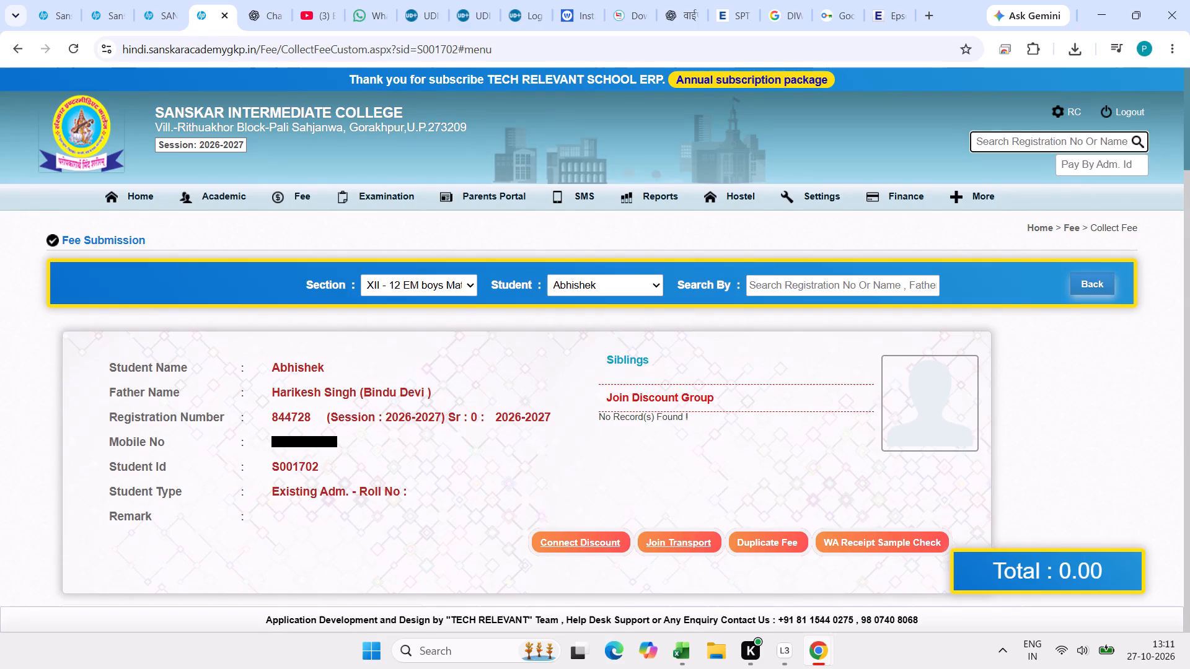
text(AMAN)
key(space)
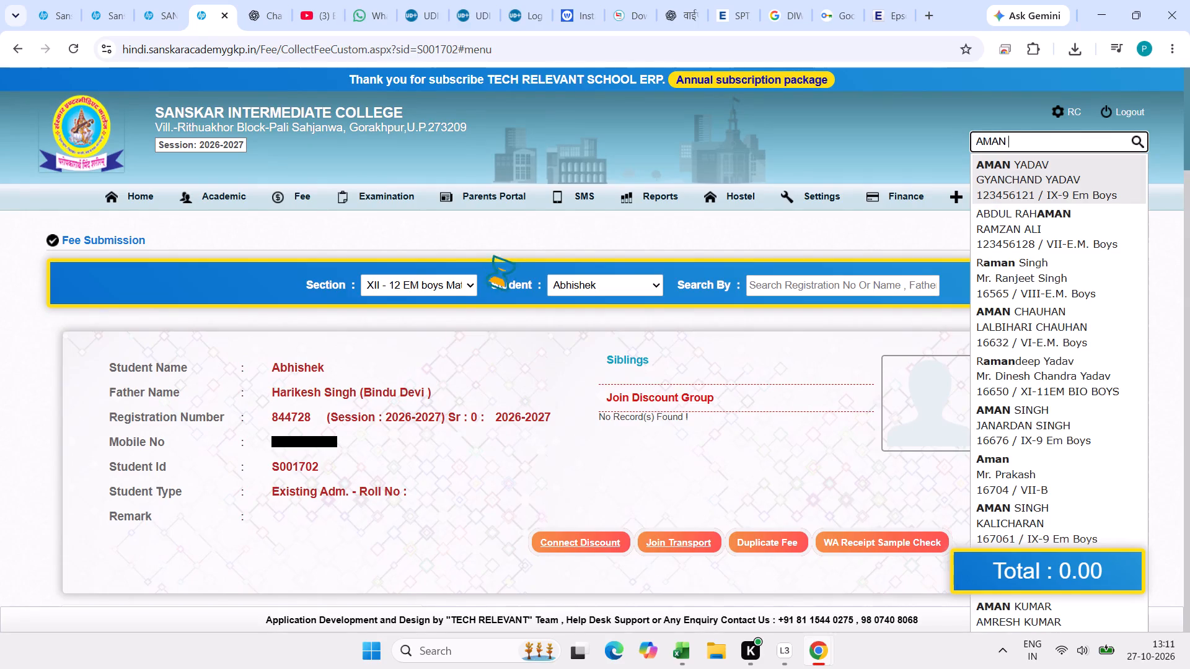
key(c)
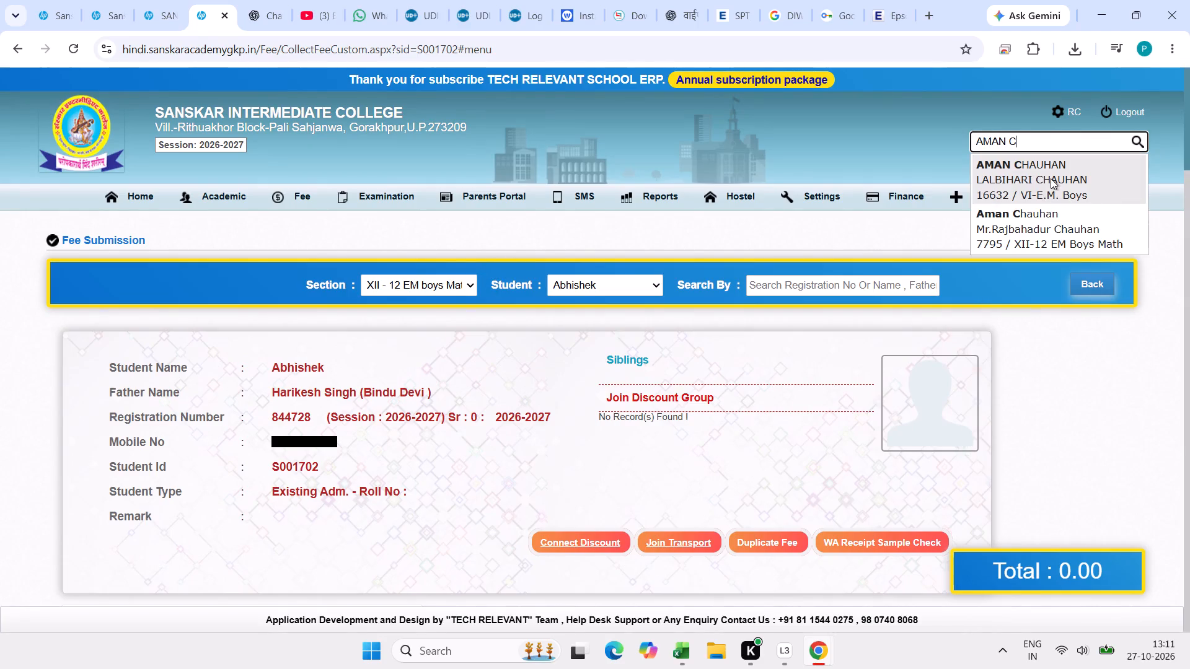
click(1063, 238)
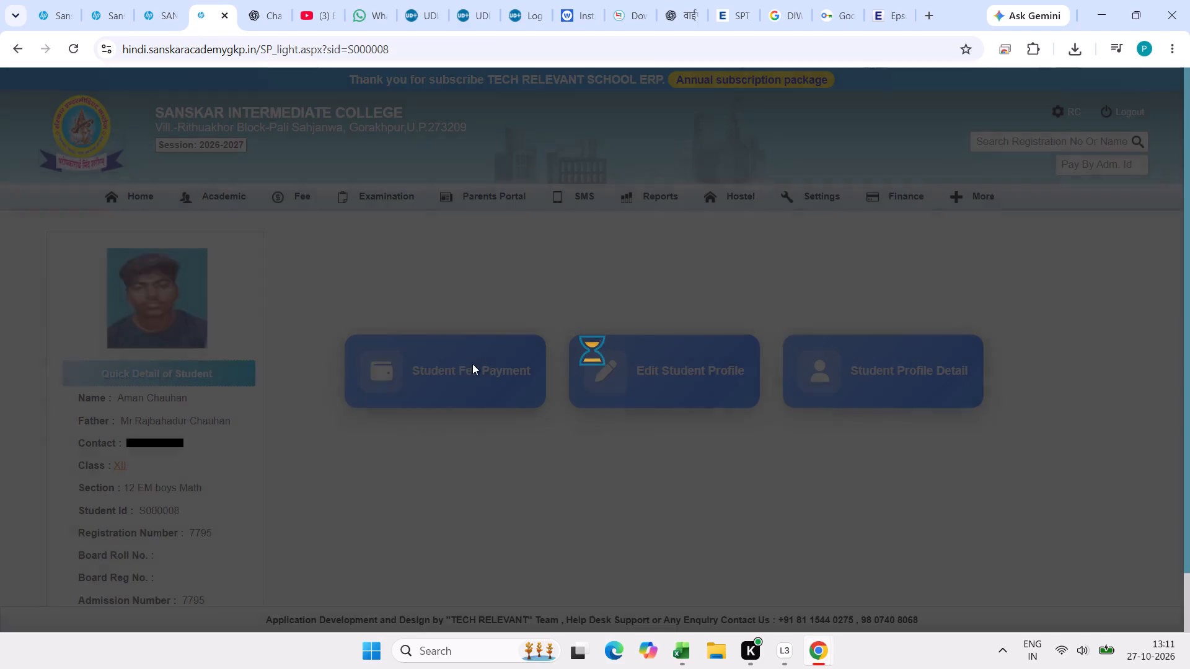
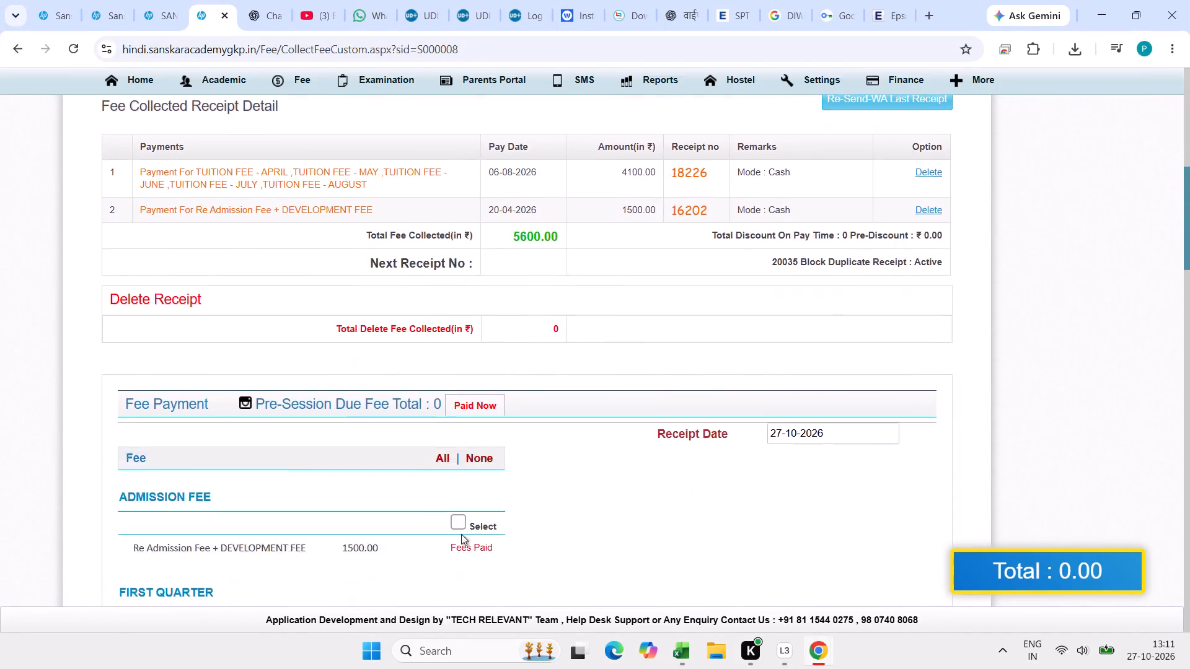
Select the due August and September tuition fees, Exam Fee - I and the October tuition fee for payment.
scroll(460, 534, down, 4)
scroll(457, 536, up, 1)
scroll(457, 537, down, 3)
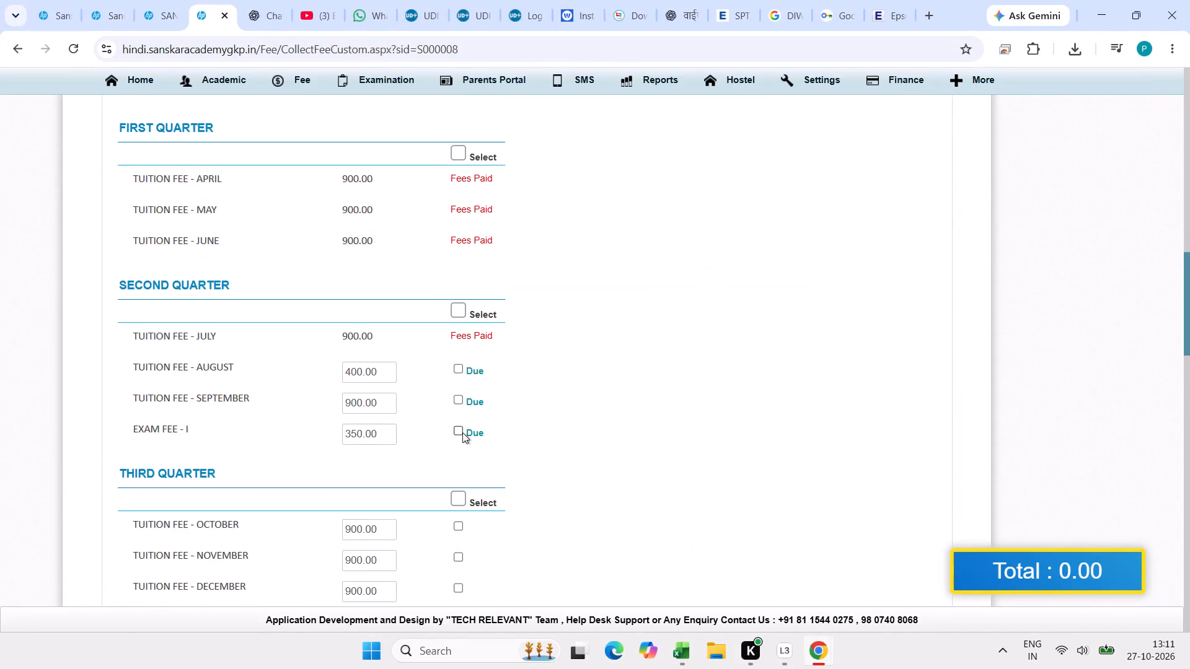
click(462, 432)
double_click(450, 526)
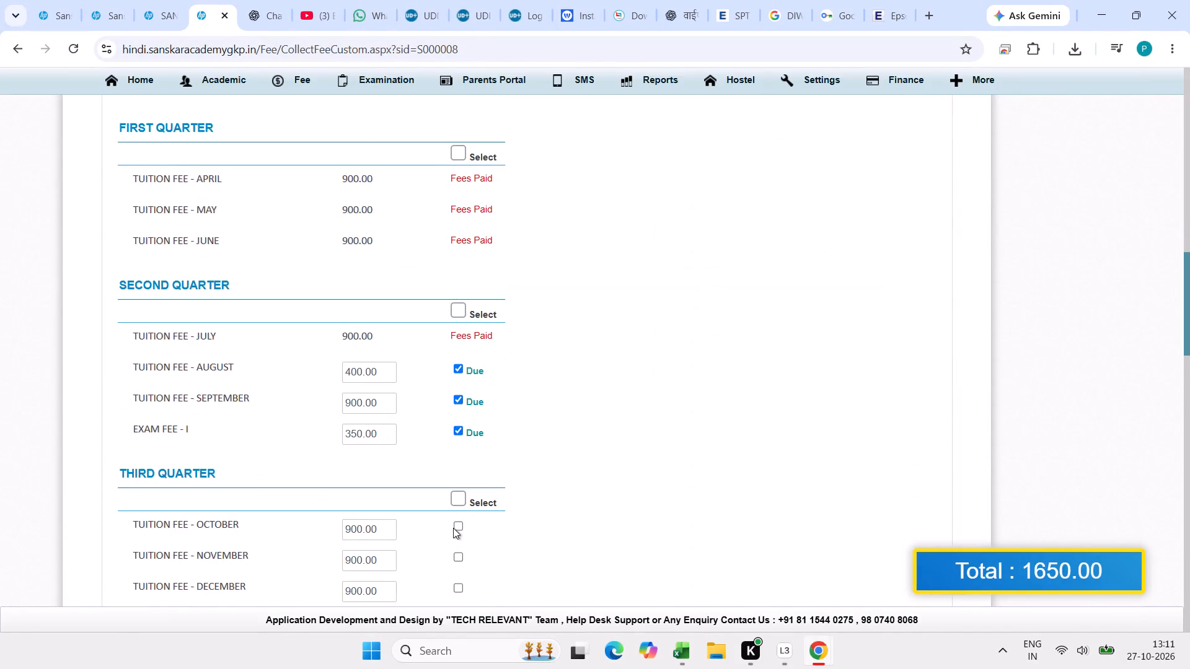
click(457, 525)
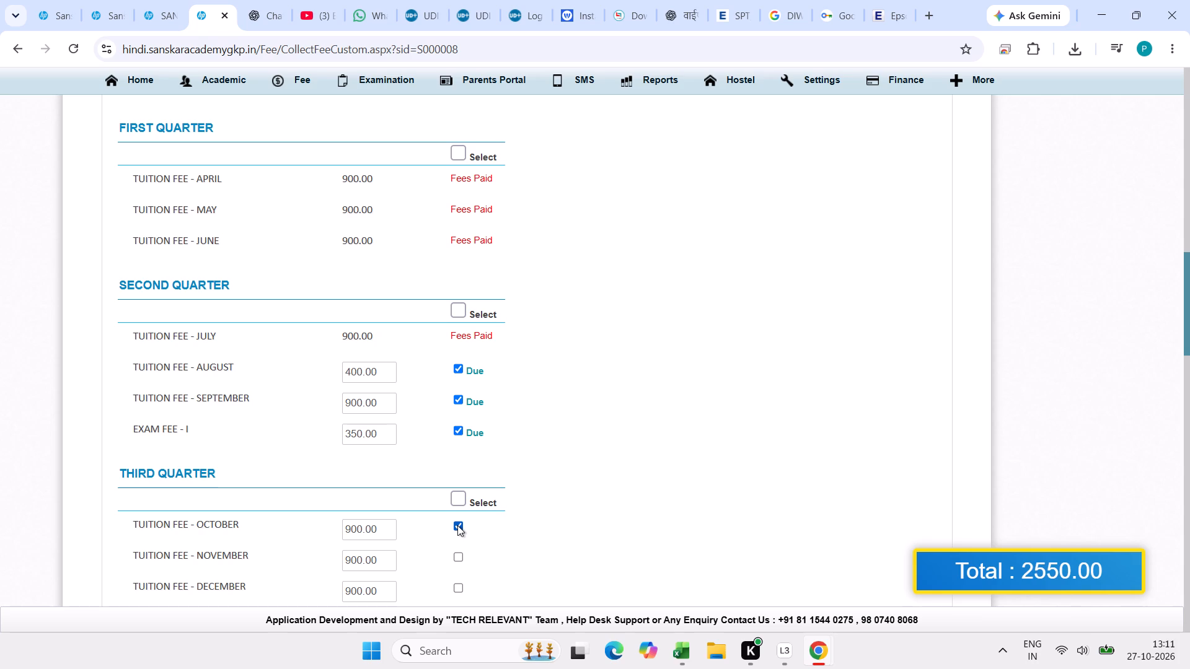
Search the students for SAURABH and open the fee payment page of the IX-9 EM Boys student.
scroll(457, 525, up, 4)
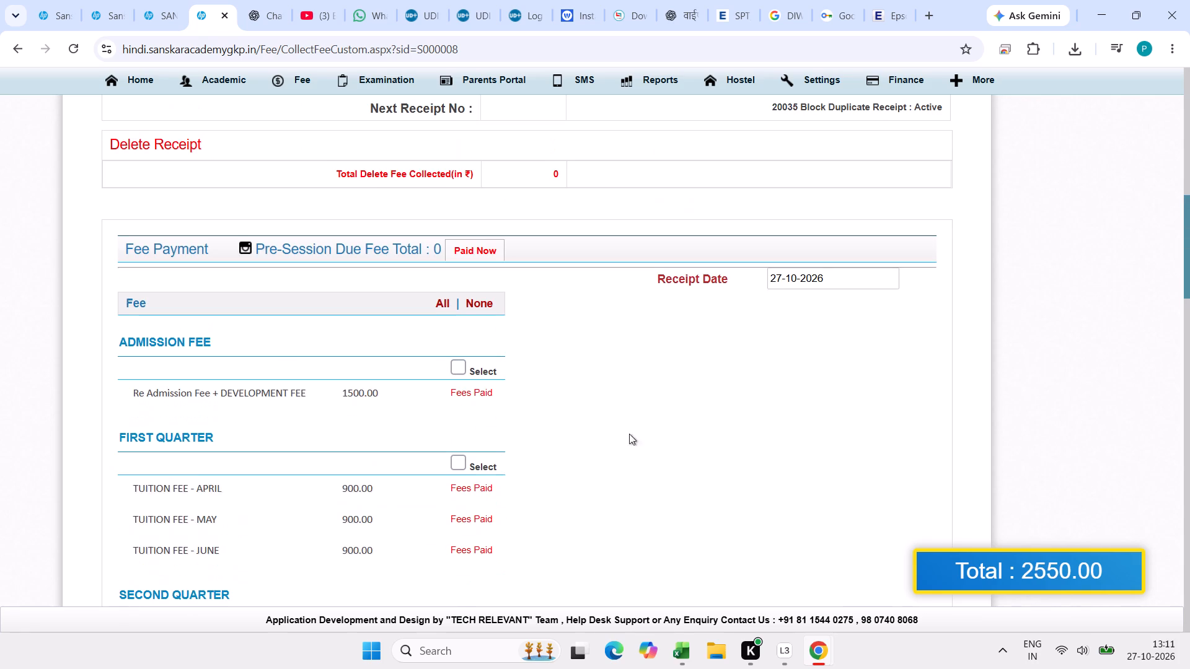
drag(1188, 259, 1189, 120)
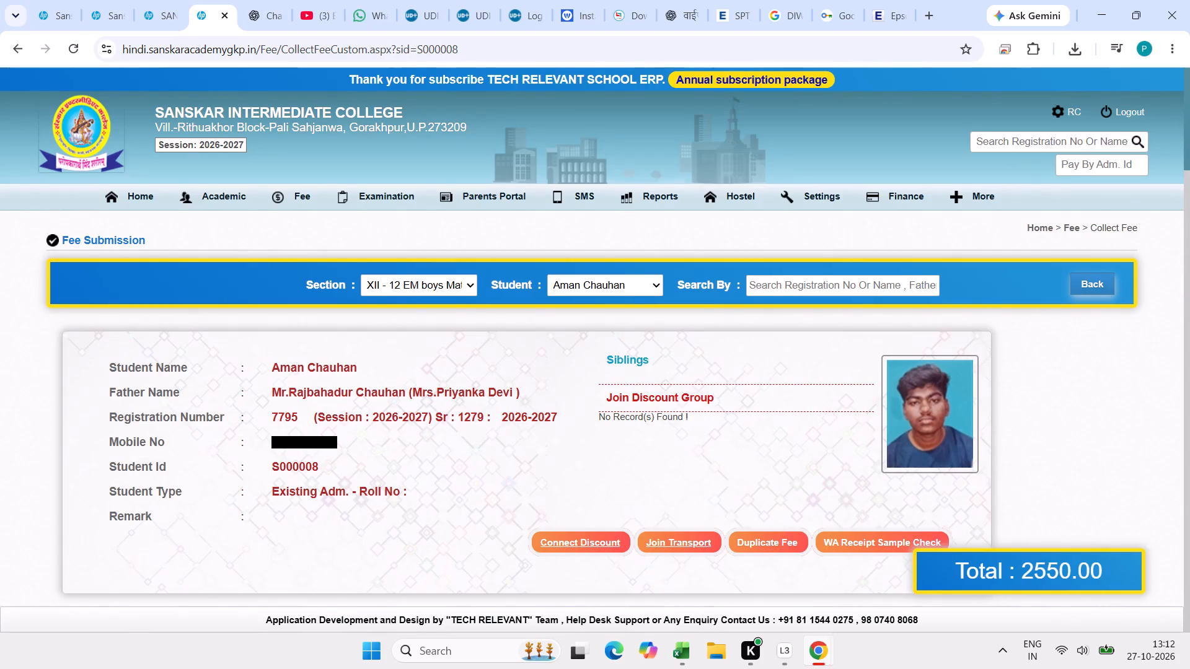
click(1006, 146)
text(SAURABH)
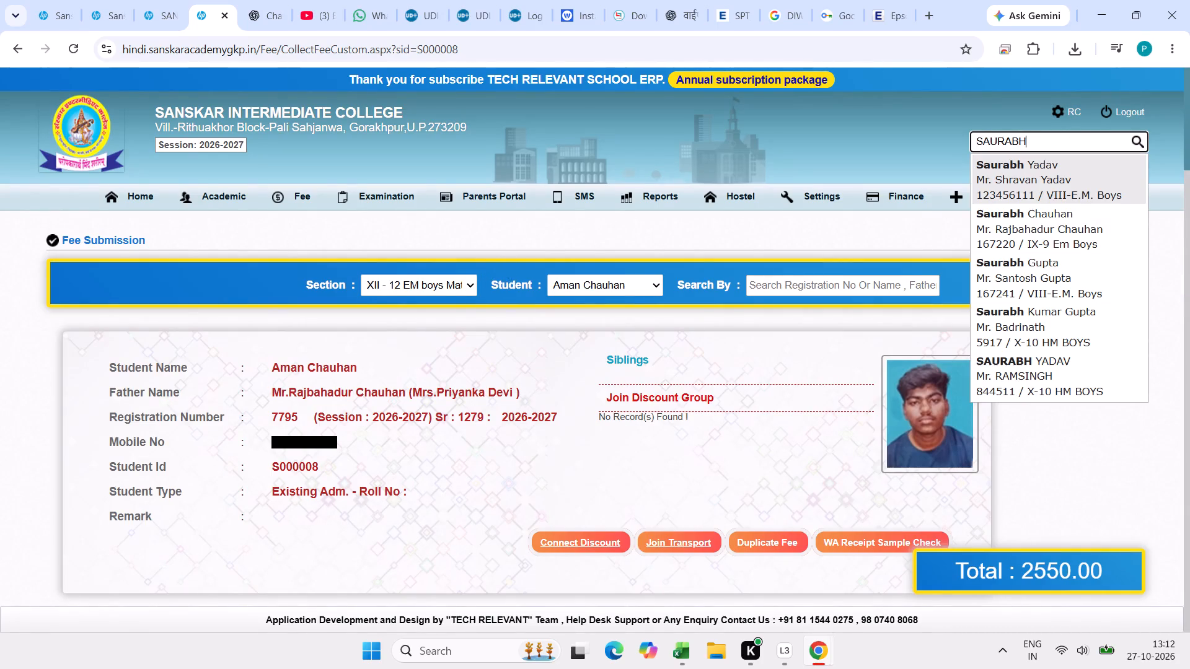
key(space)
scroll(1006, 146, up, 1)
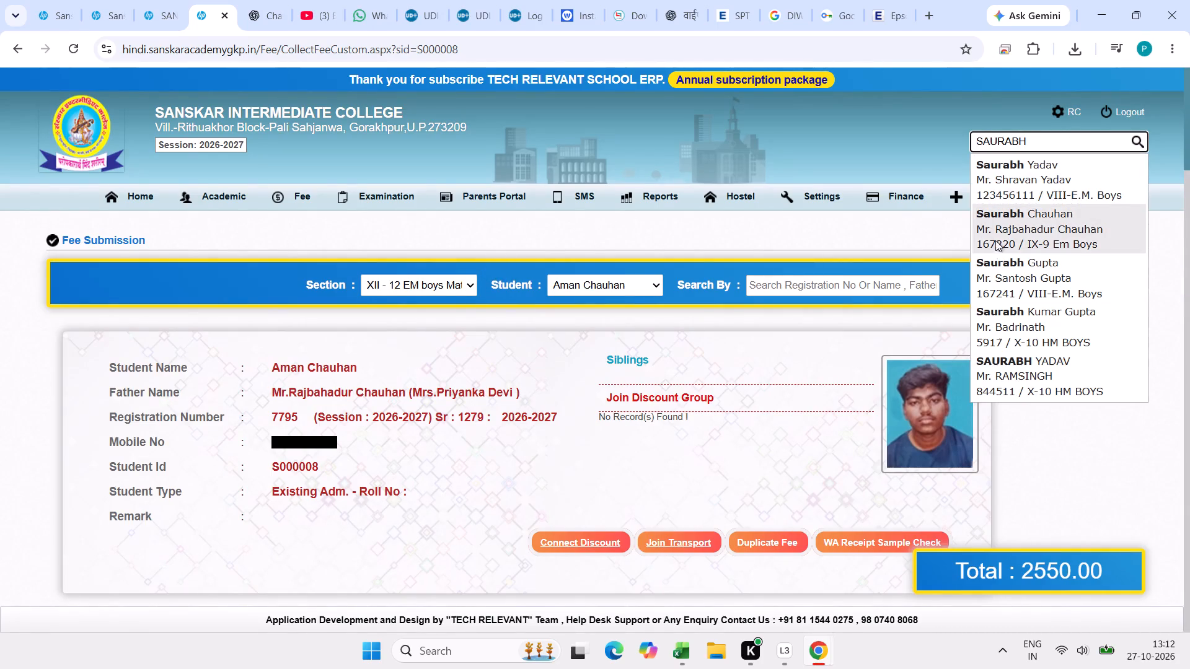
click(998, 232)
click(466, 373)
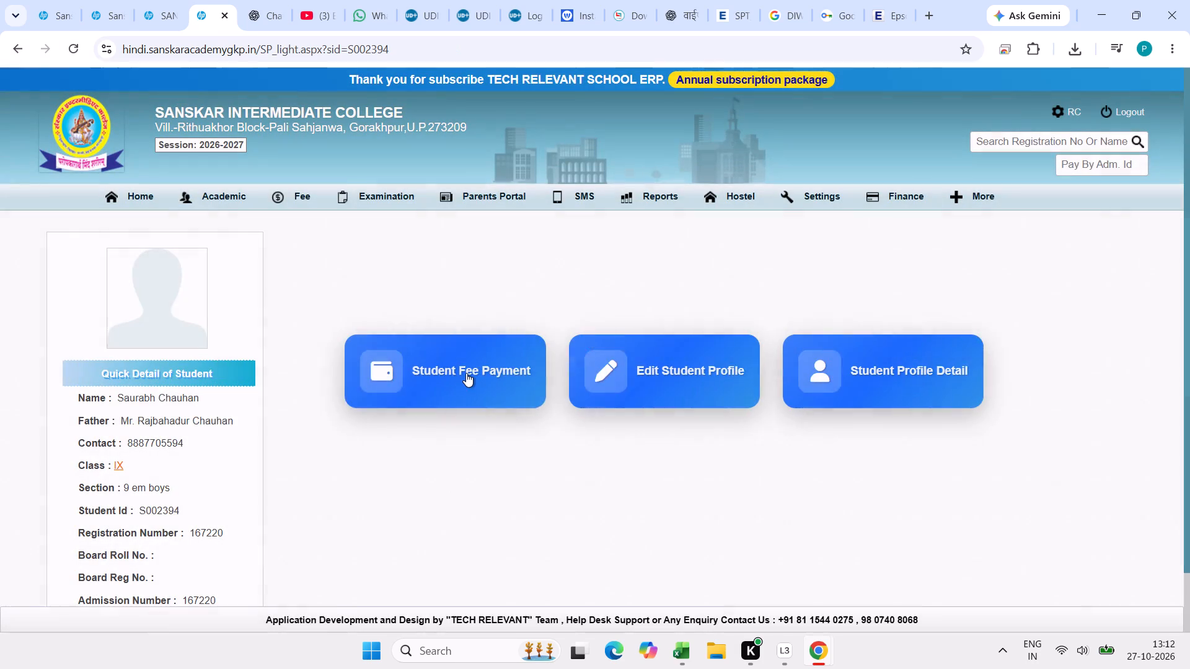
click(466, 370)
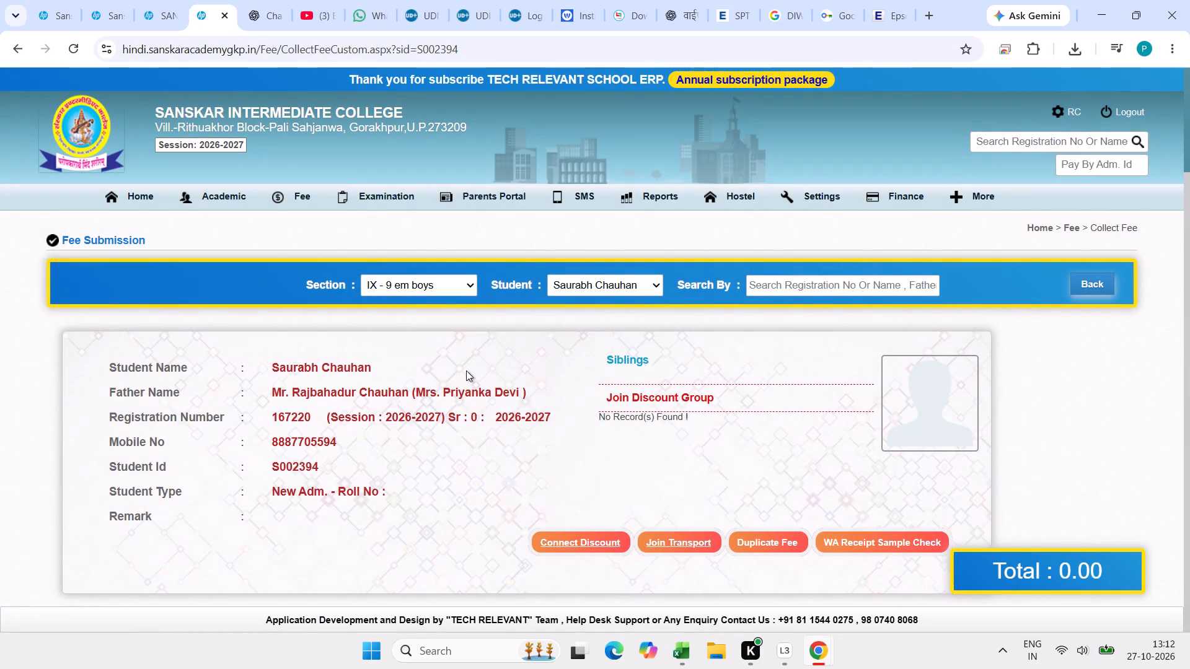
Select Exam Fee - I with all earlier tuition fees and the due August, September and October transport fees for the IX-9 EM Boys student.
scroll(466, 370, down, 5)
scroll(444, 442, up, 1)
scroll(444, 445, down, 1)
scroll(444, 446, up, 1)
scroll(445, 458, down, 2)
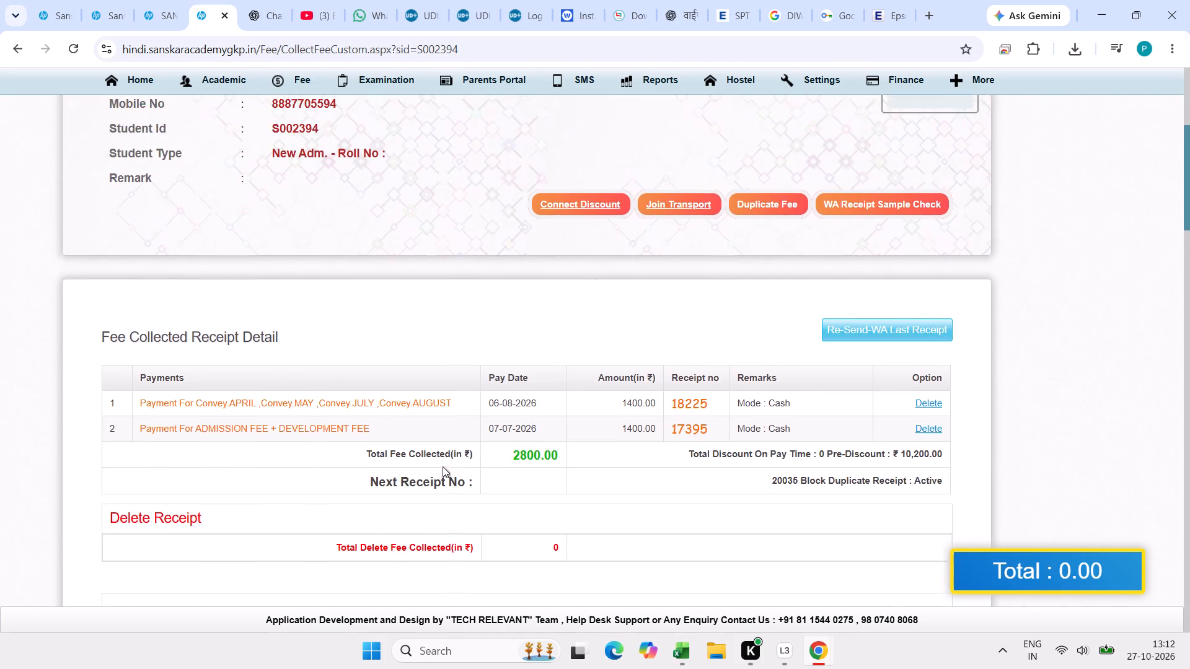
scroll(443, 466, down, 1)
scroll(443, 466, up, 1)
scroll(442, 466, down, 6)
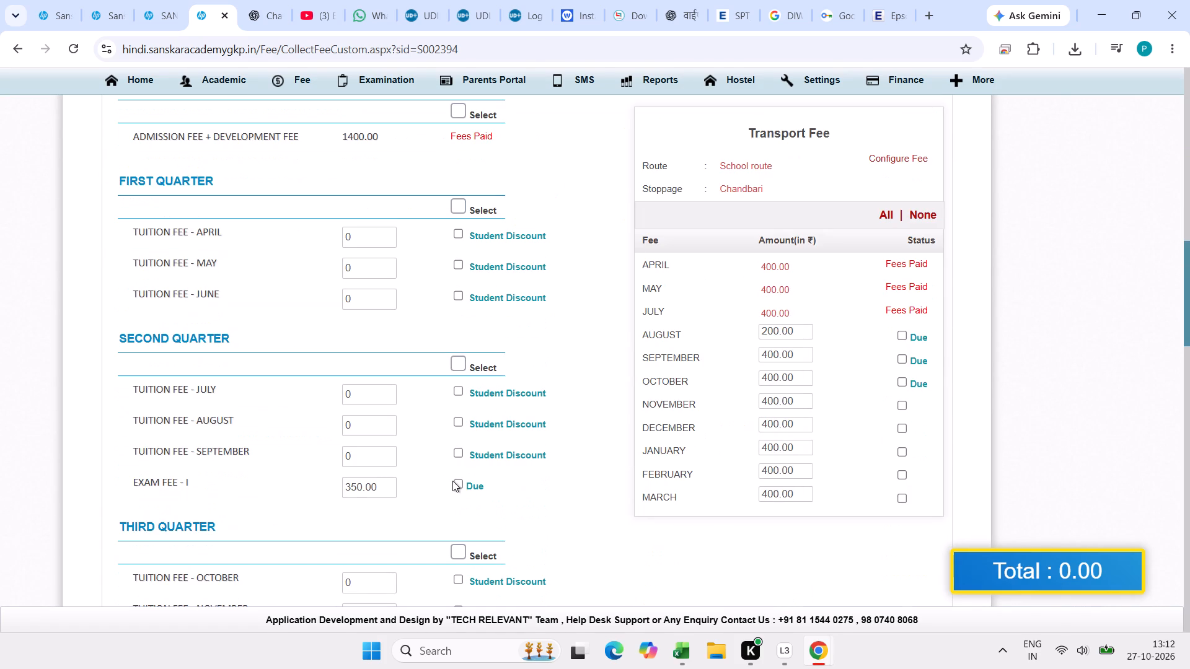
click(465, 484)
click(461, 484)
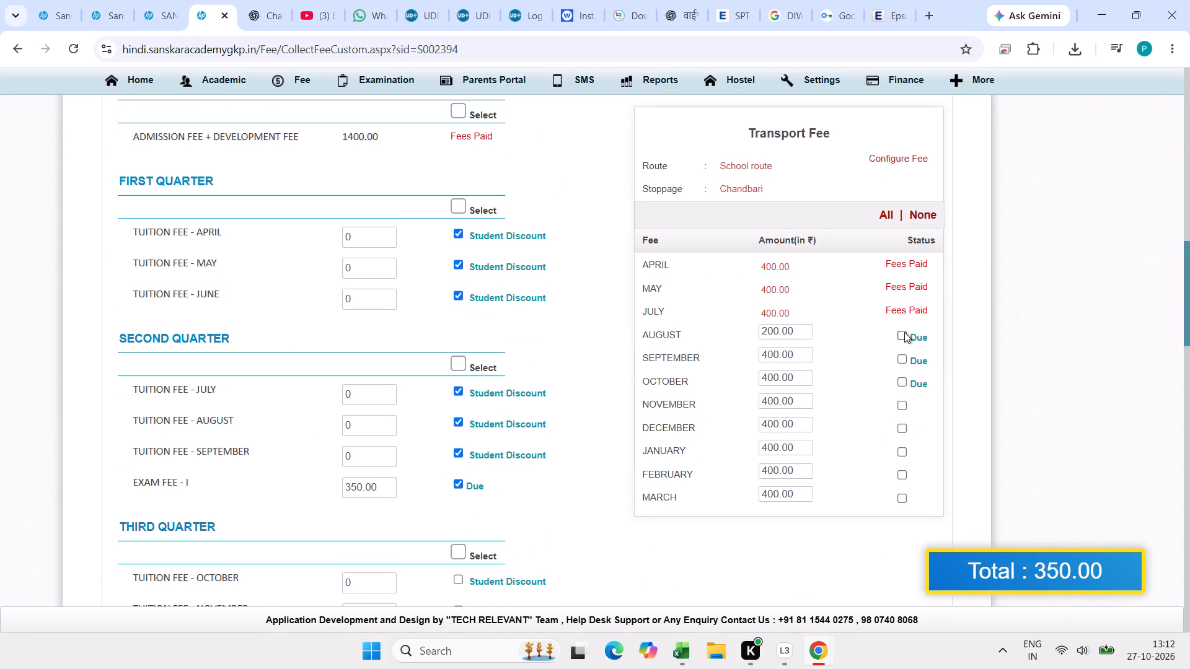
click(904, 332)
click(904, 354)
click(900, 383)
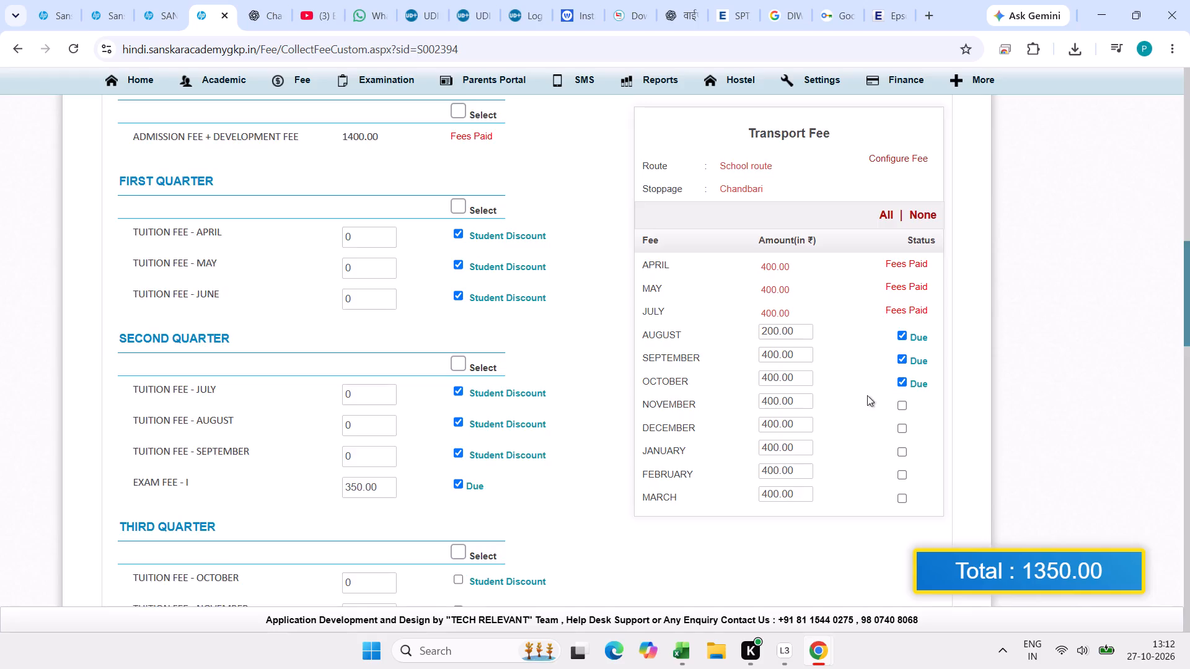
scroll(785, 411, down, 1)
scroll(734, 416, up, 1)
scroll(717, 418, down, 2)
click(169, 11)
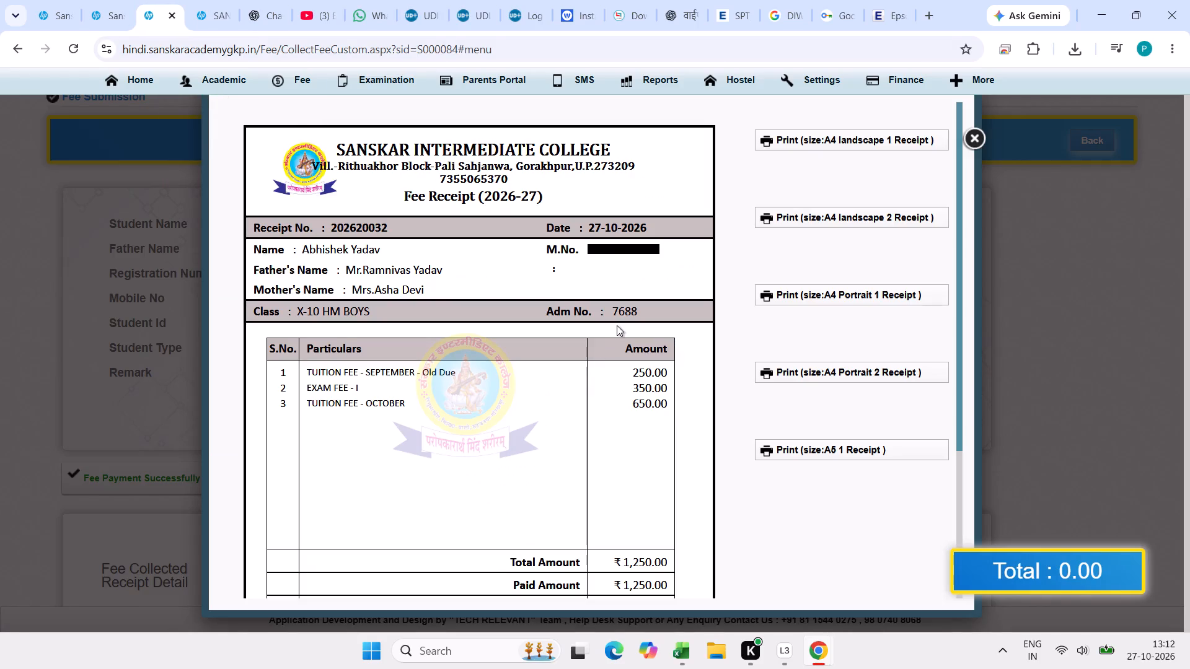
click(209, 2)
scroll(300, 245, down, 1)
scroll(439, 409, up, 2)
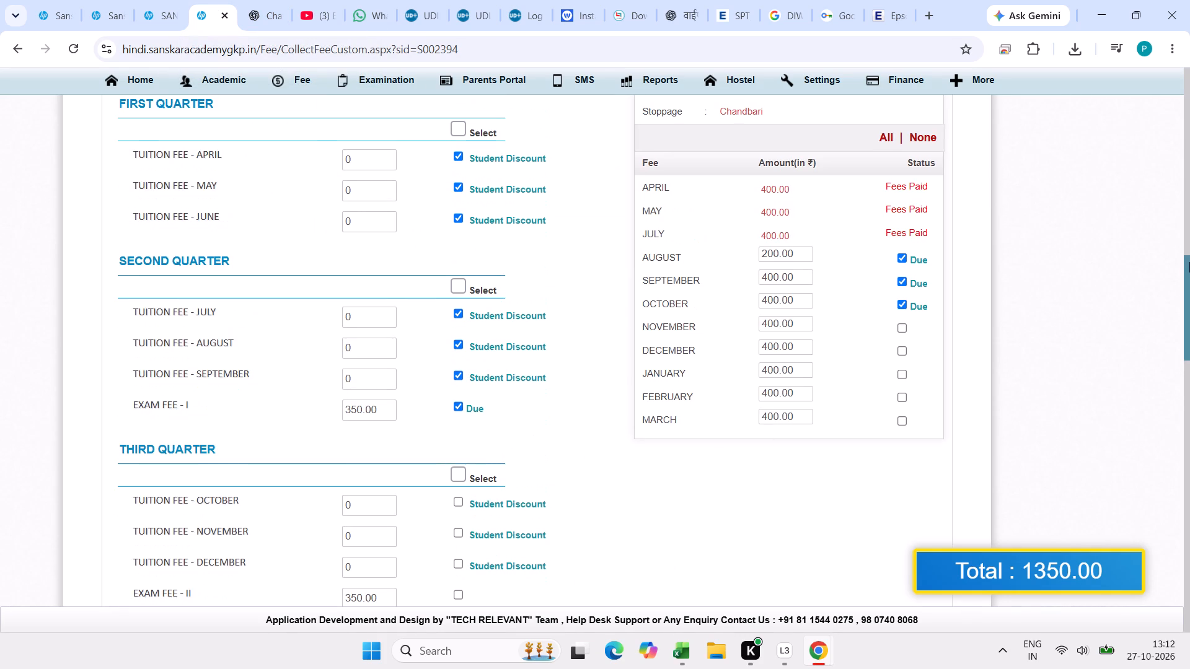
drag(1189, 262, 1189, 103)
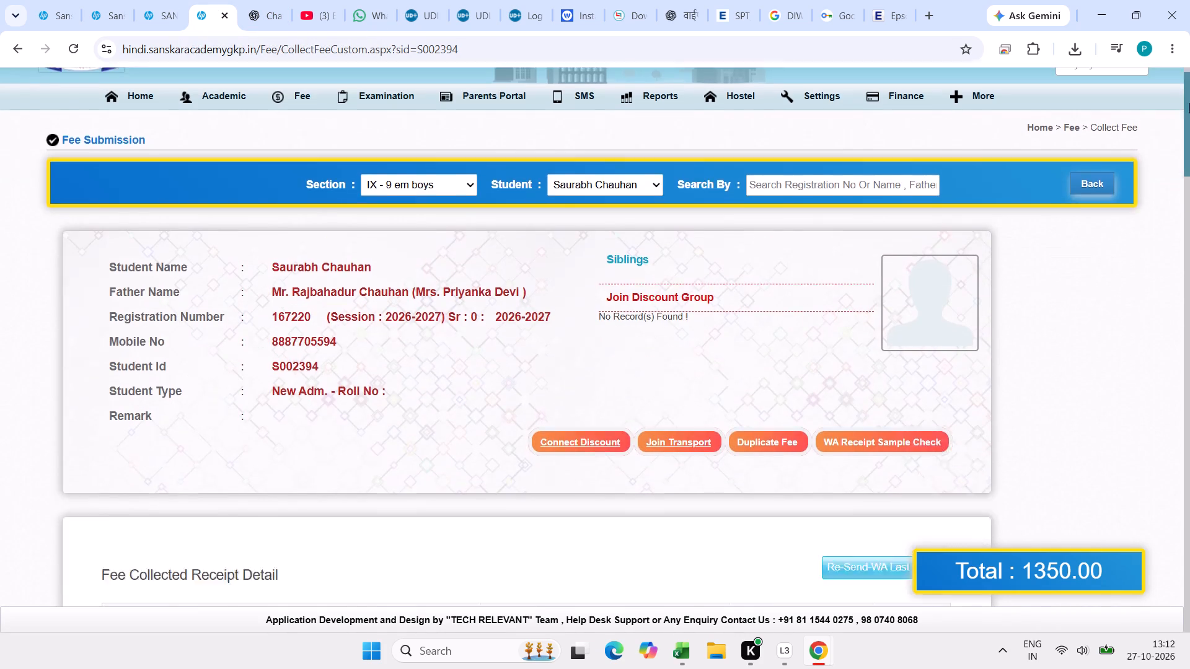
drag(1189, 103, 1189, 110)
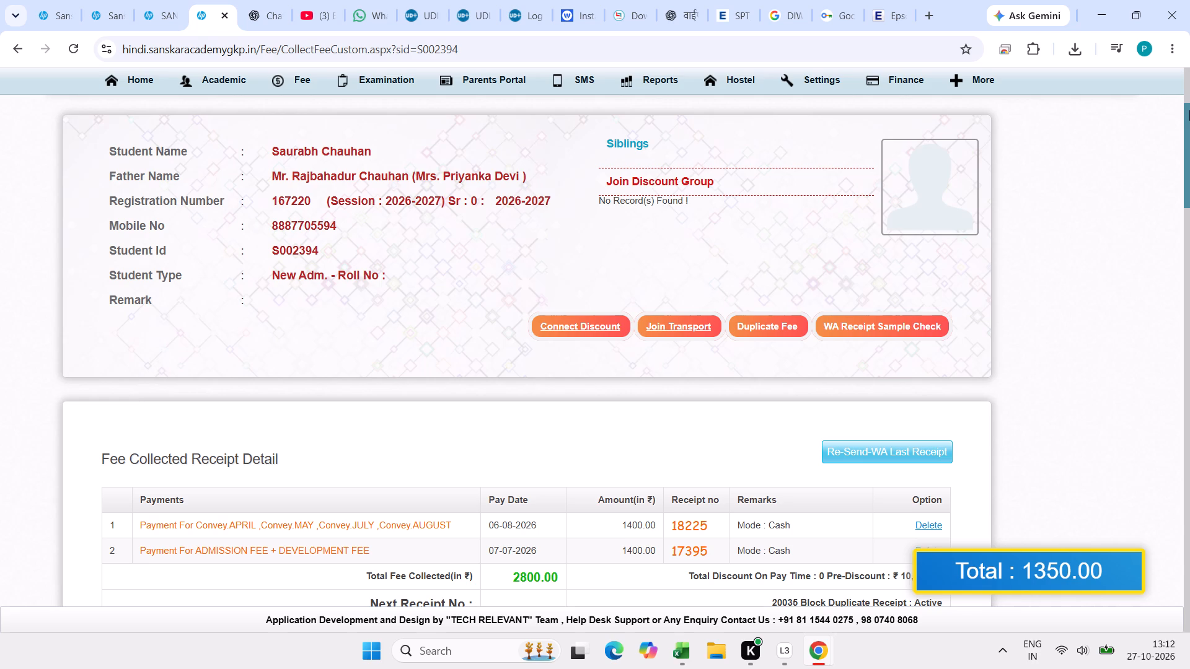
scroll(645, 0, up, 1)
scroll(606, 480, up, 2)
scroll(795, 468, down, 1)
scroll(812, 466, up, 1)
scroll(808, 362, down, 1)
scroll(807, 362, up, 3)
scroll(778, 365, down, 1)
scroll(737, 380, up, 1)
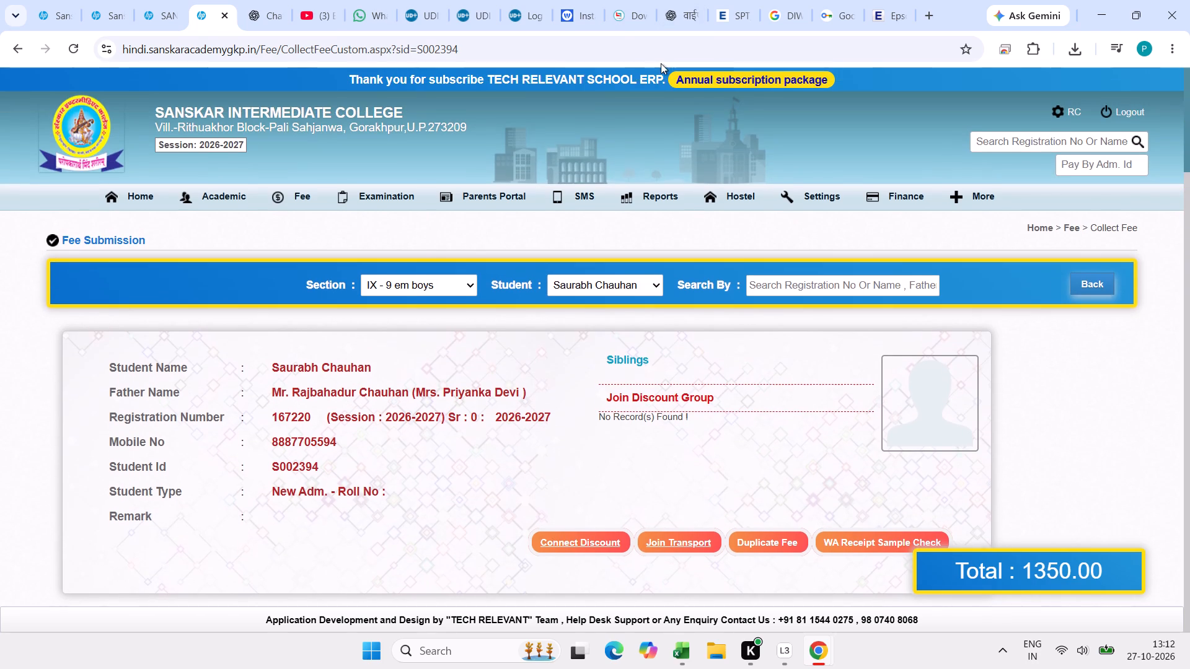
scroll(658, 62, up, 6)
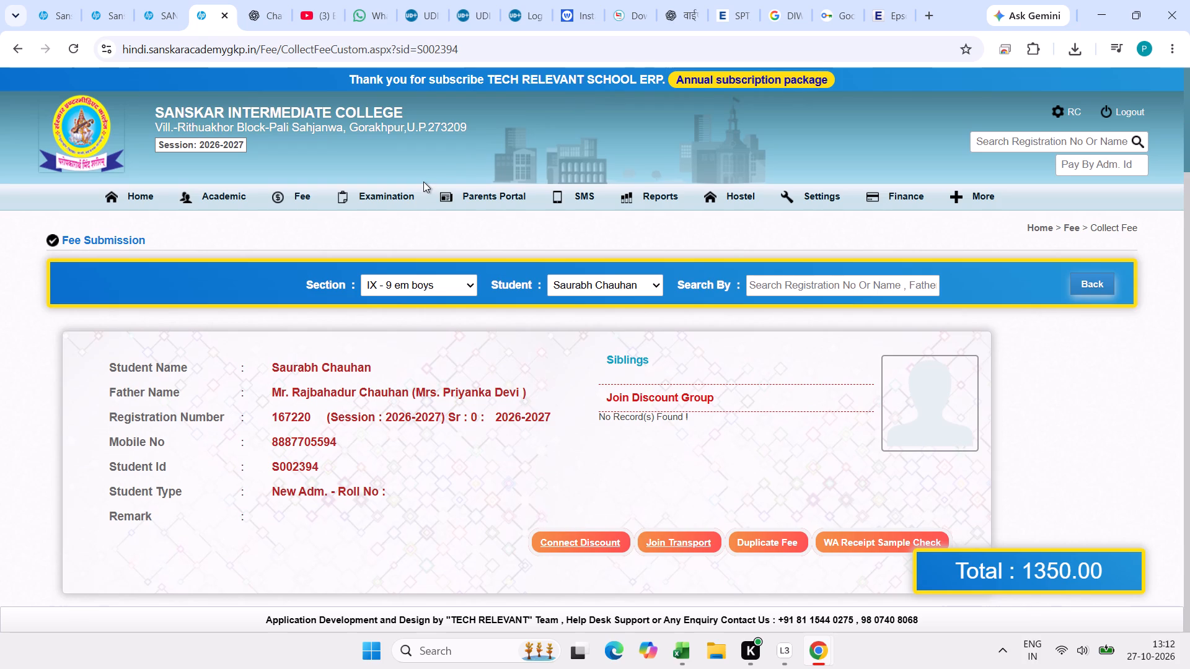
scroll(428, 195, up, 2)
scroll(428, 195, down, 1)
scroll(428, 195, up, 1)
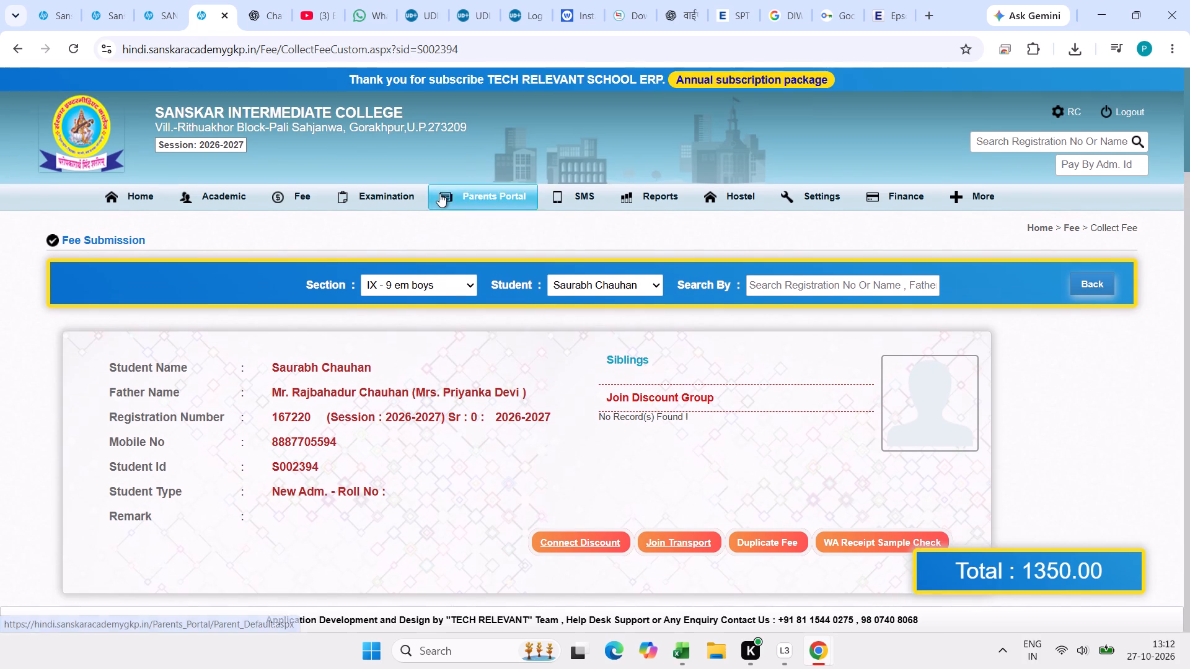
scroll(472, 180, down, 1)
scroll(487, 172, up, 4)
click(288, 198)
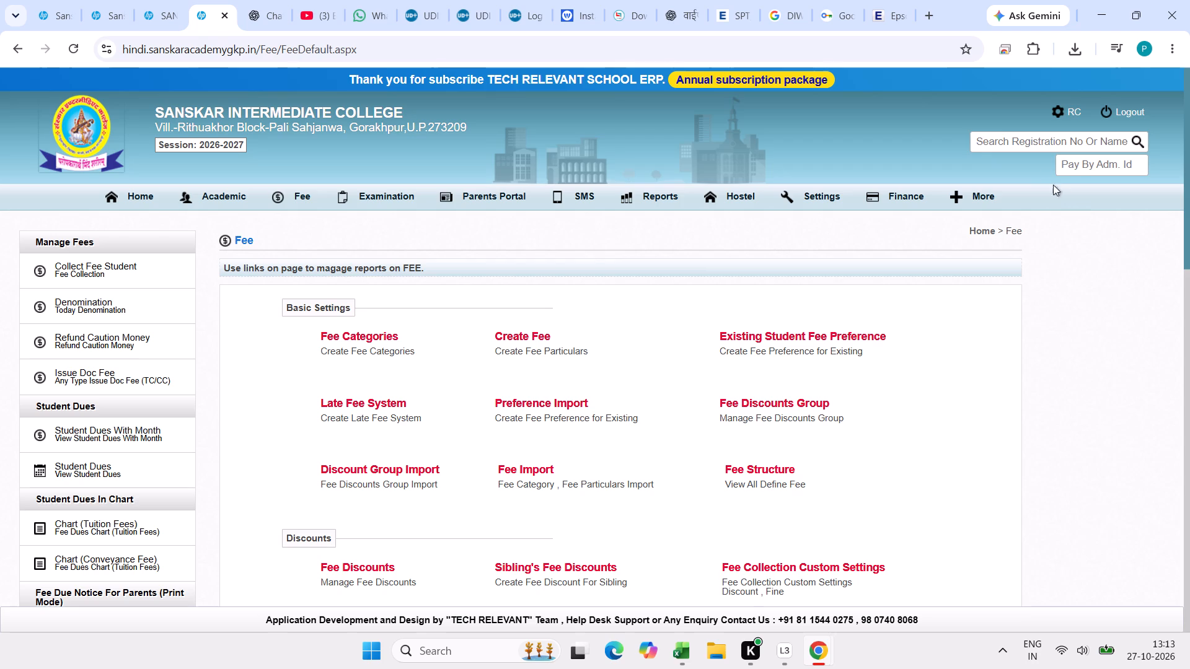
click(1020, 139)
text(PRIYA)
key(space)
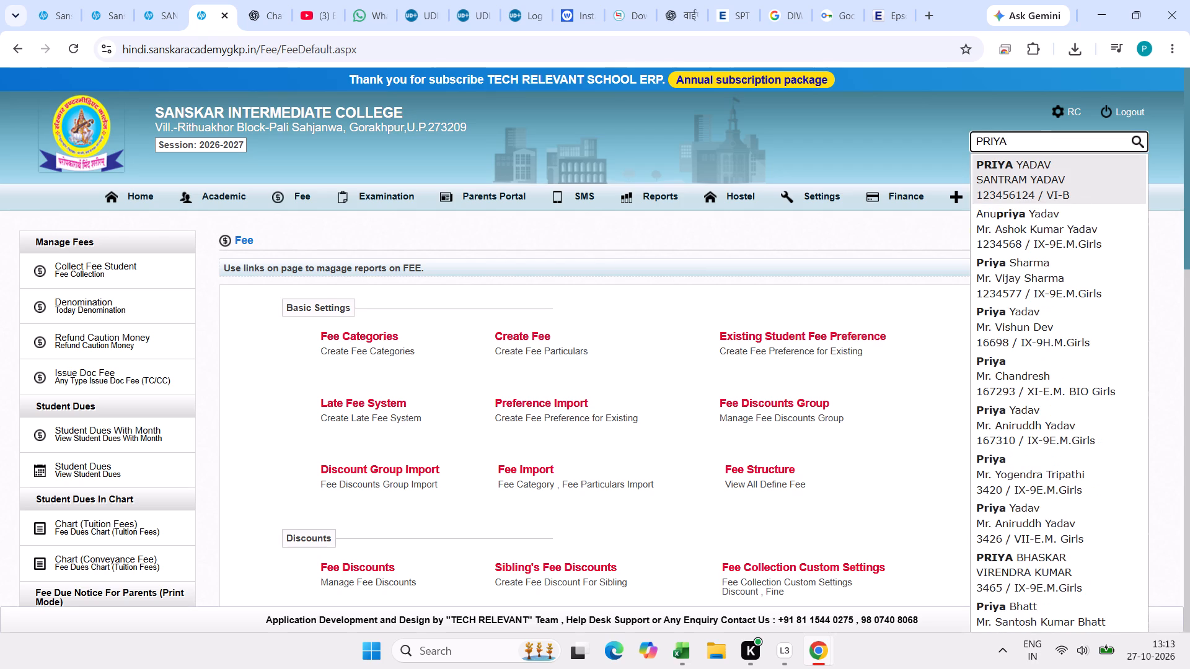
scroll(1020, 139, up, 1)
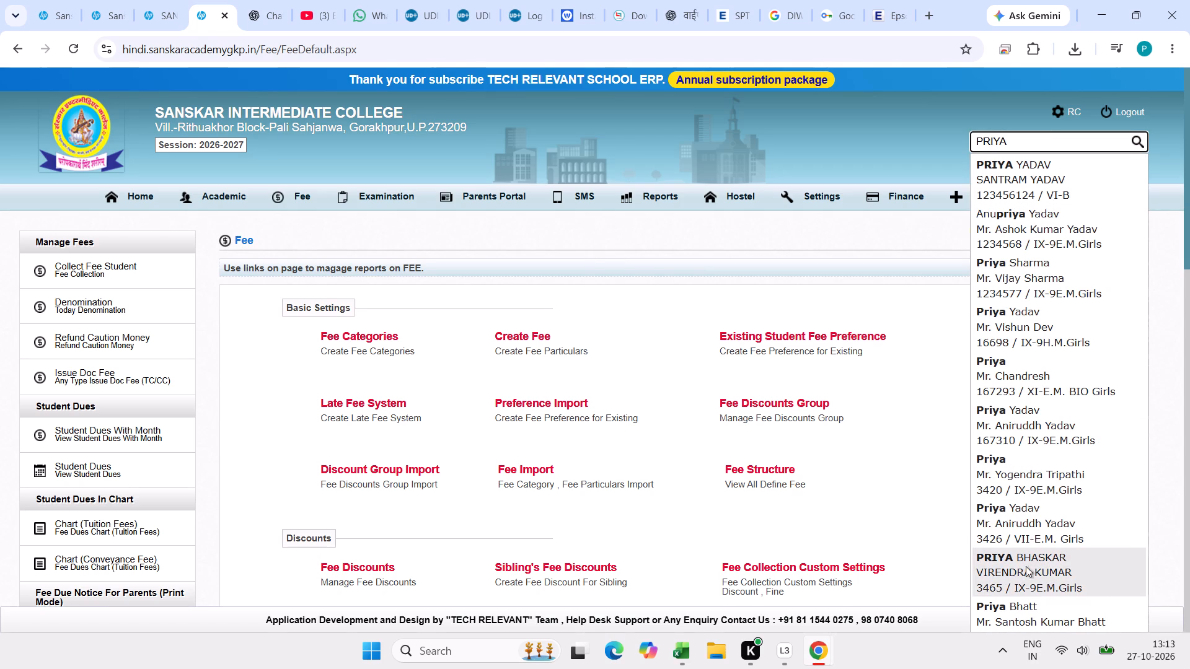
scroll(1025, 581, down, 1)
scroll(1025, 581, up, 1)
scroll(1025, 581, down, 2)
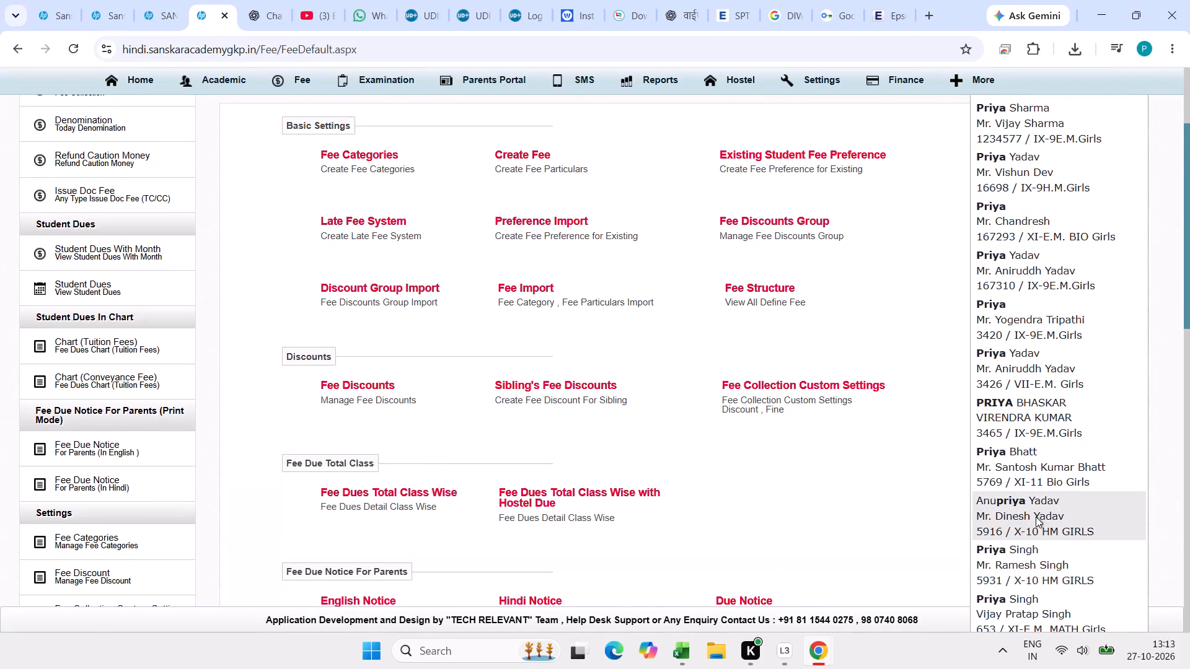
scroll(1035, 536, down, 1)
scroll(1035, 536, up, 1)
scroll(1031, 576, down, 3)
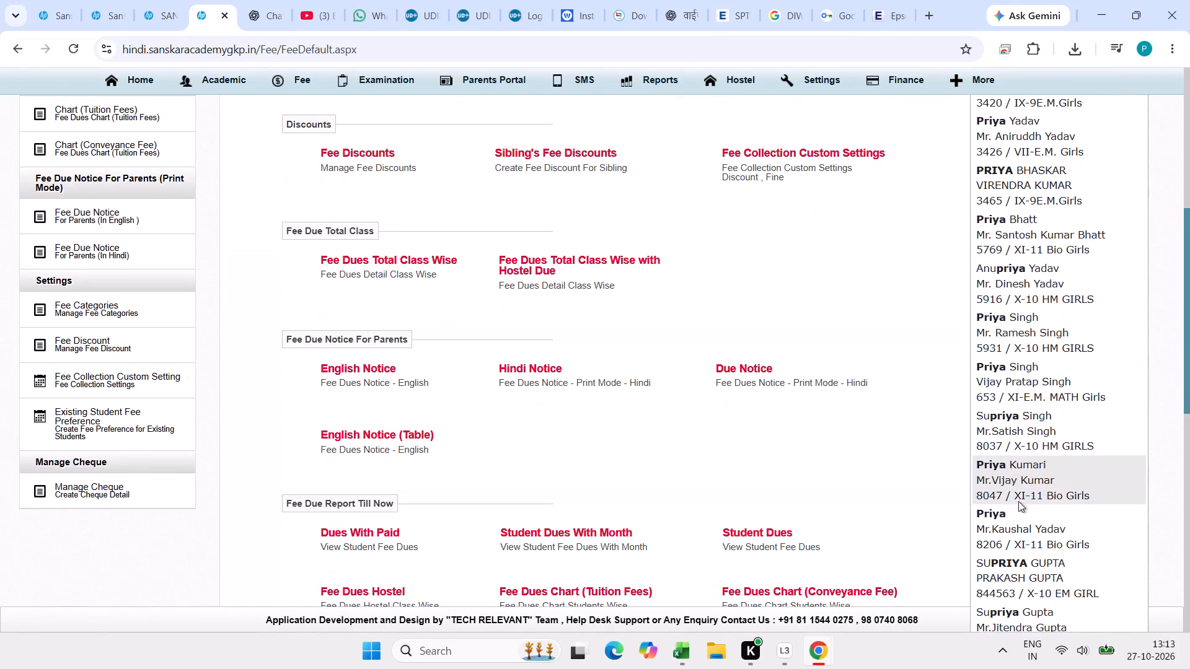
click(1015, 535)
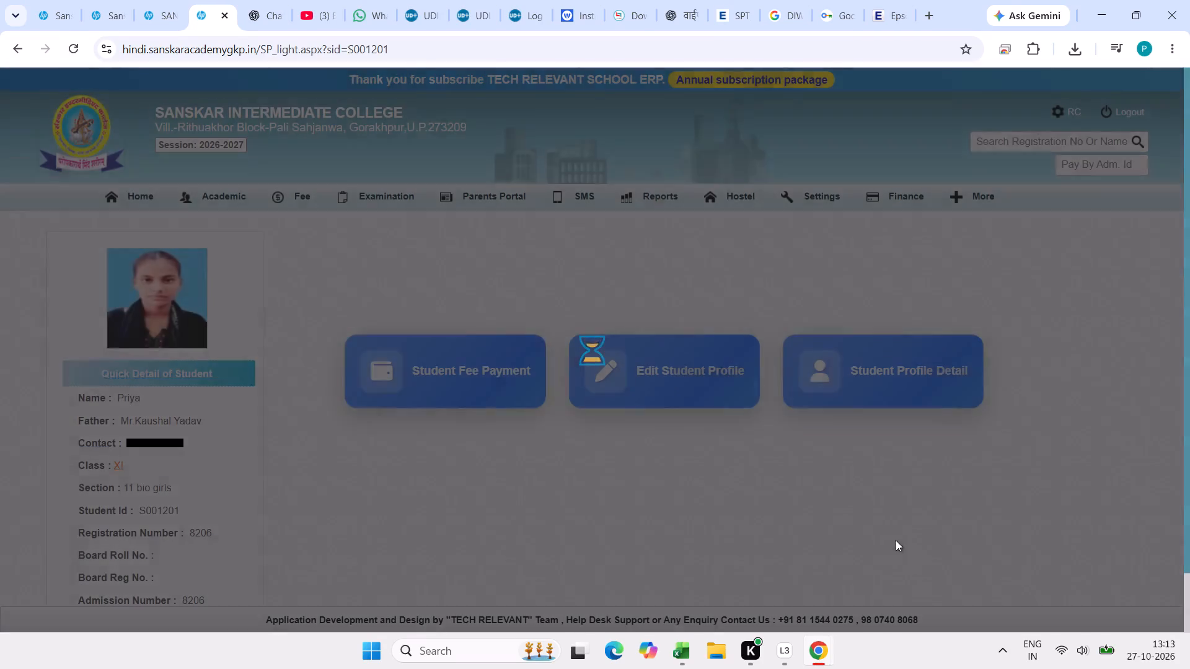
click(491, 365)
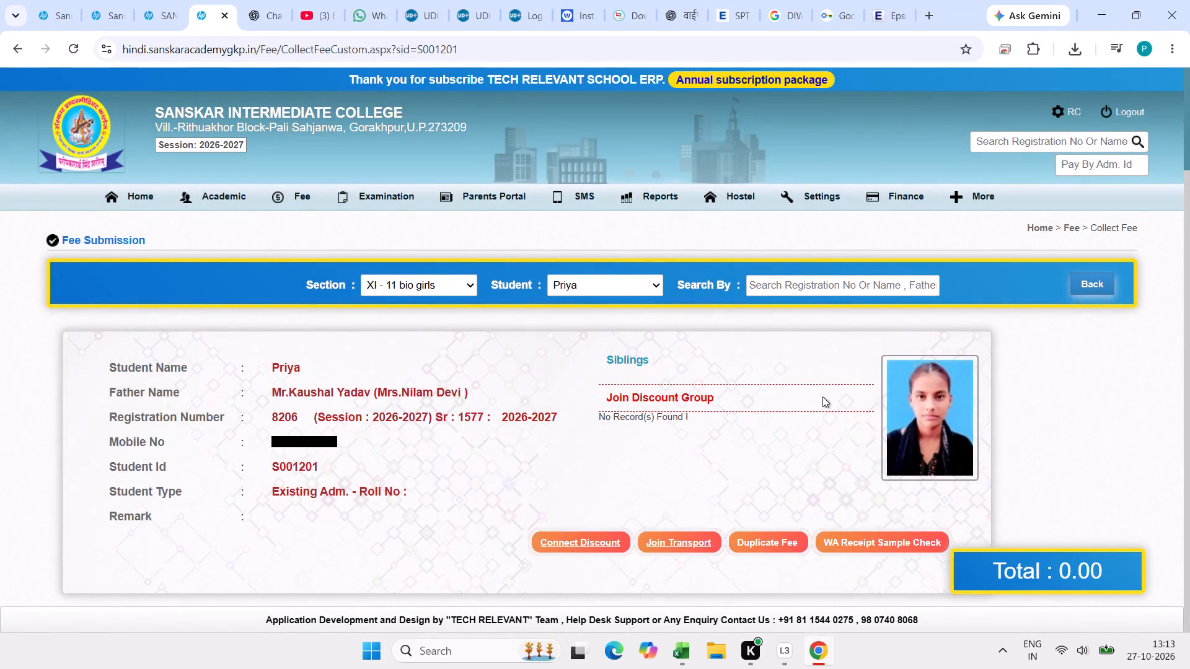
Select the due Exam Fee - I and the October tuition fee for the XI-11 Bio Girls student.
scroll(675, 485, down, 2)
scroll(666, 483, up, 1)
scroll(665, 483, down, 6)
scroll(545, 502, up, 1)
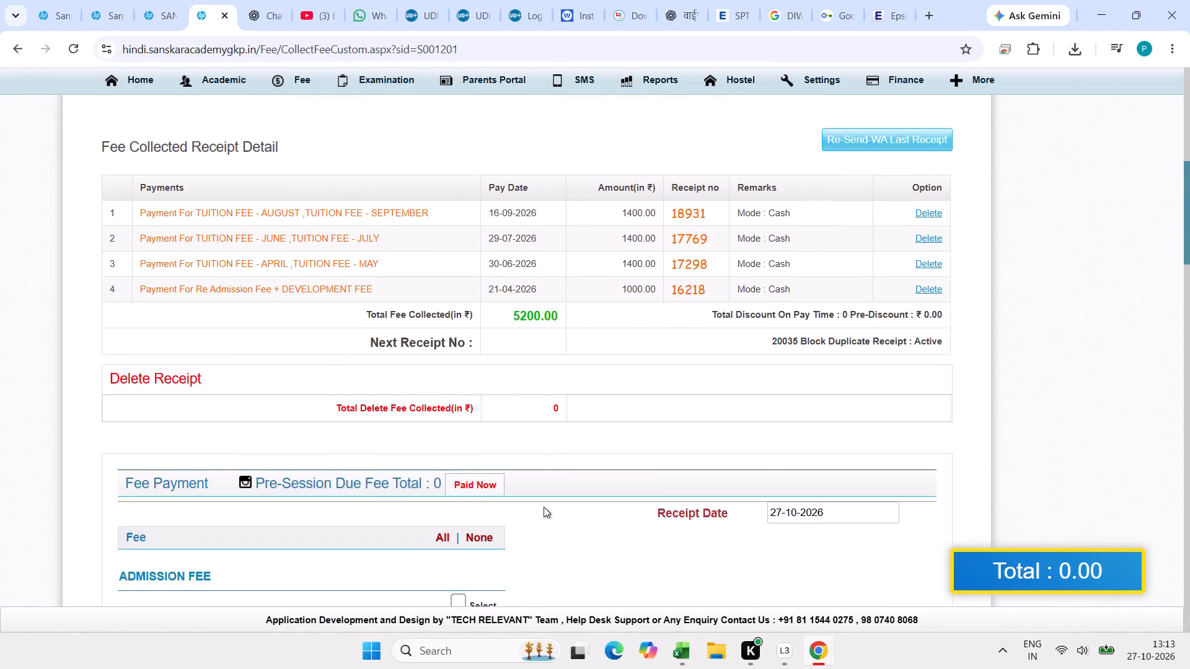
scroll(535, 513, down, 3)
scroll(487, 527, down, 4)
click(456, 460)
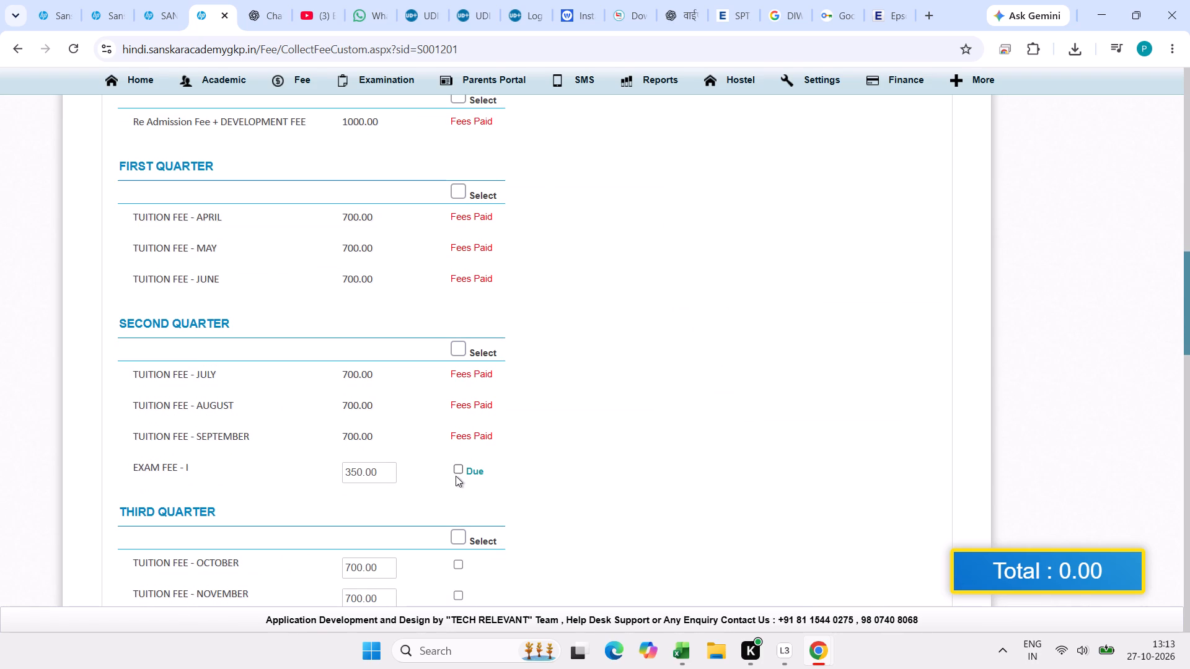
click(456, 476)
click(460, 470)
click(457, 555)
click(457, 562)
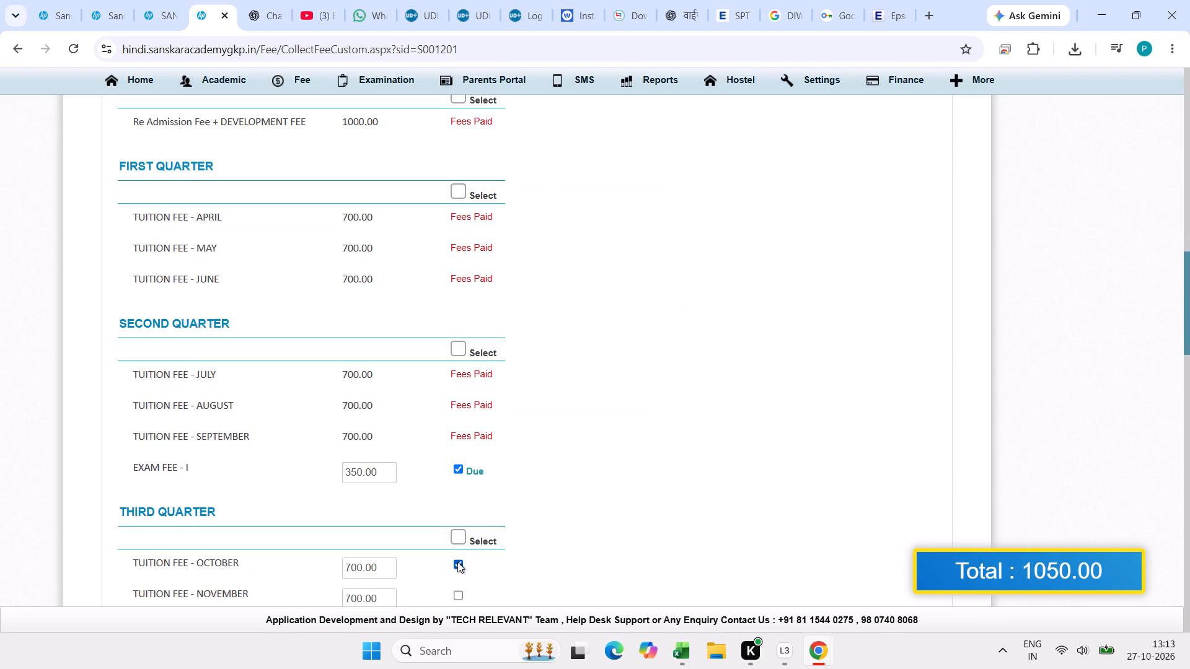
Close the receipt on the other fee page, search for PRIYANSHU, and open fee payment for the first X-10 HM Boys student listed without a surname.
click(170, 11)
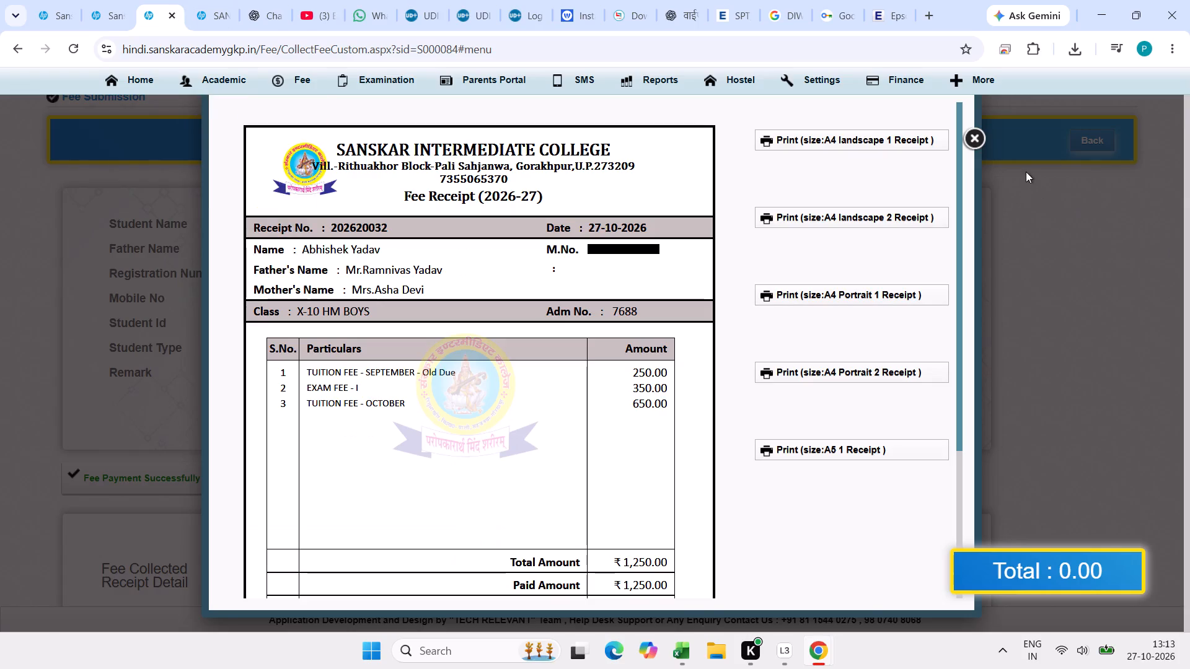
click(987, 141)
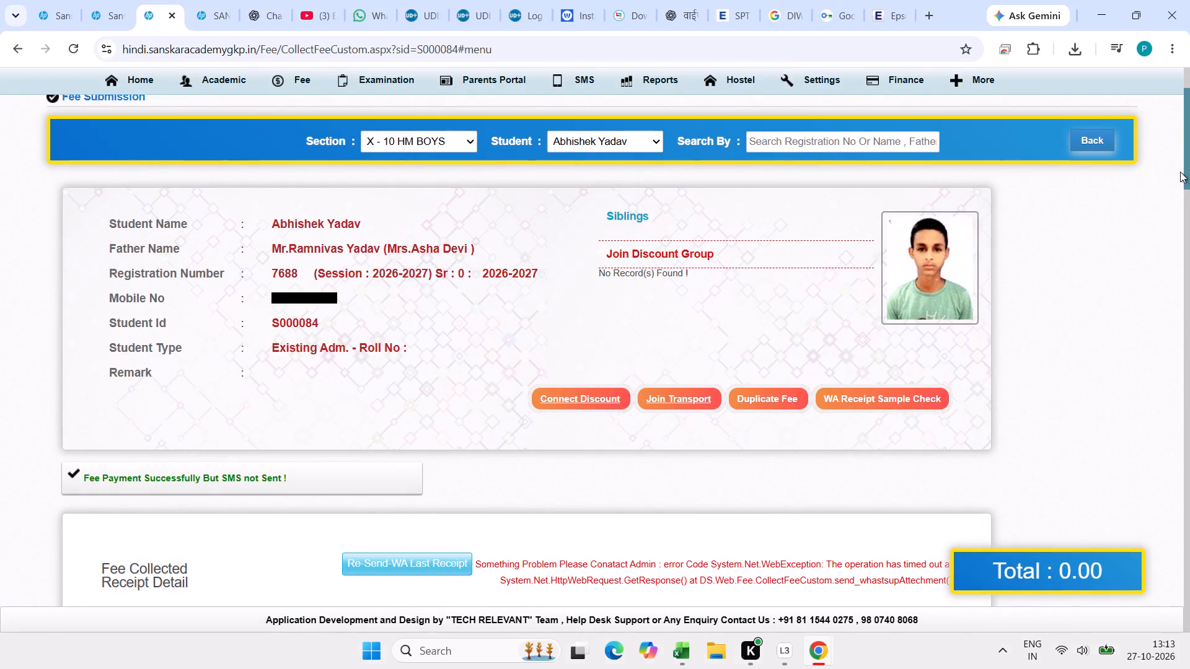
drag(1187, 165, 1189, 98)
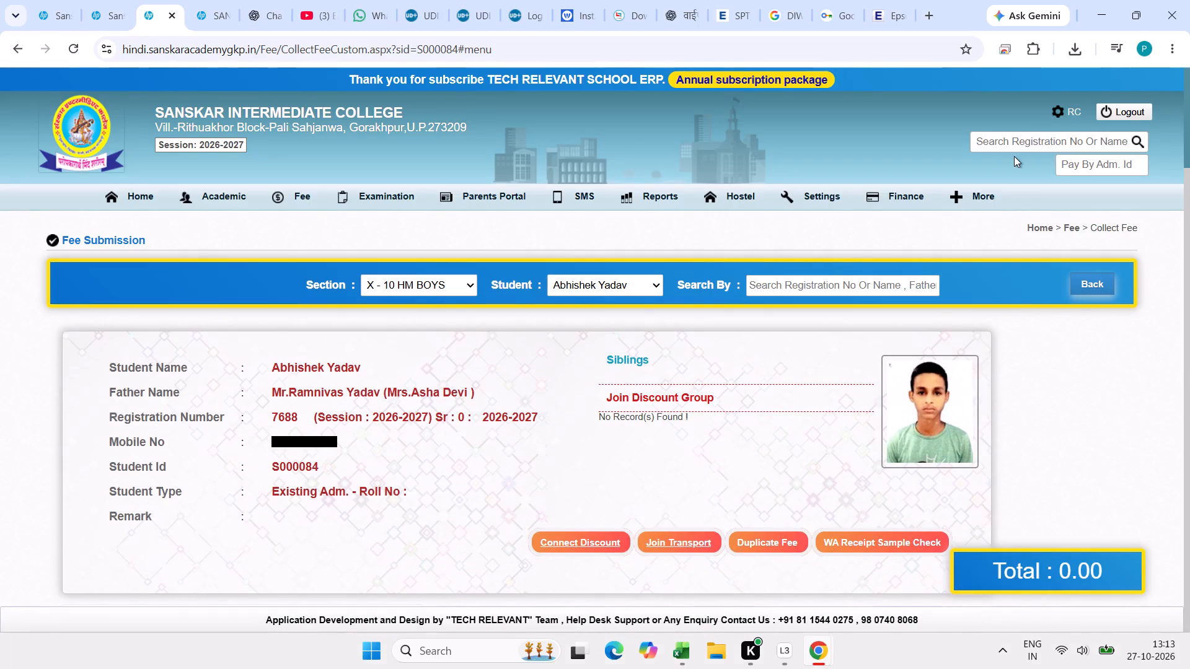
click(1014, 156)
click(1014, 139)
text(PRIYANSHU)
key(space)
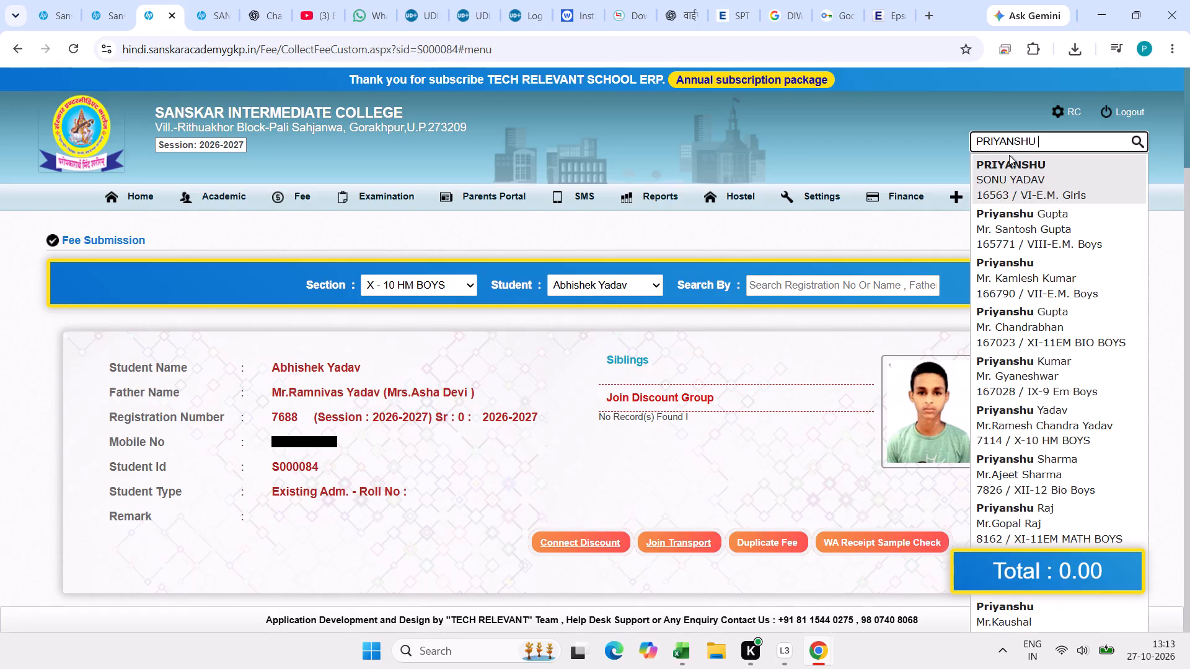
scroll(1158, 347, down, 4)
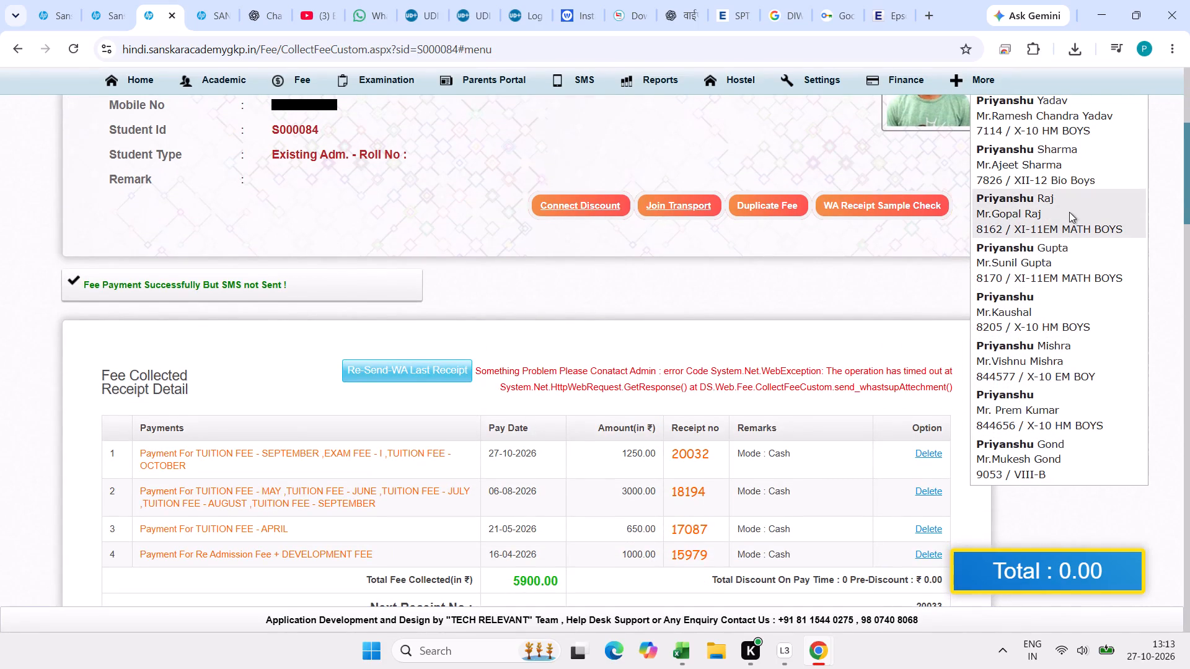
scroll(1069, 212, up, 1)
scroll(1069, 212, down, 1)
scroll(1069, 212, up, 1)
scroll(1069, 212, down, 1)
scroll(1069, 212, up, 2)
scroll(1069, 212, down, 1)
scroll(1069, 212, up, 2)
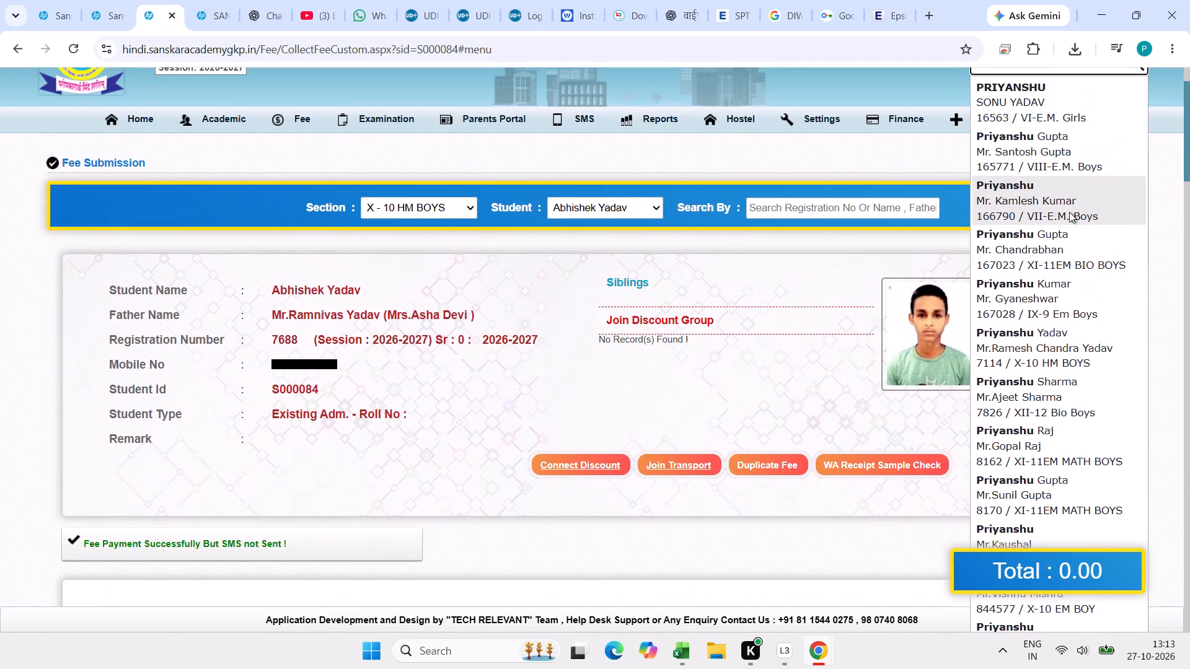
scroll(1046, 102, up, 1)
scroll(1046, 102, down, 1)
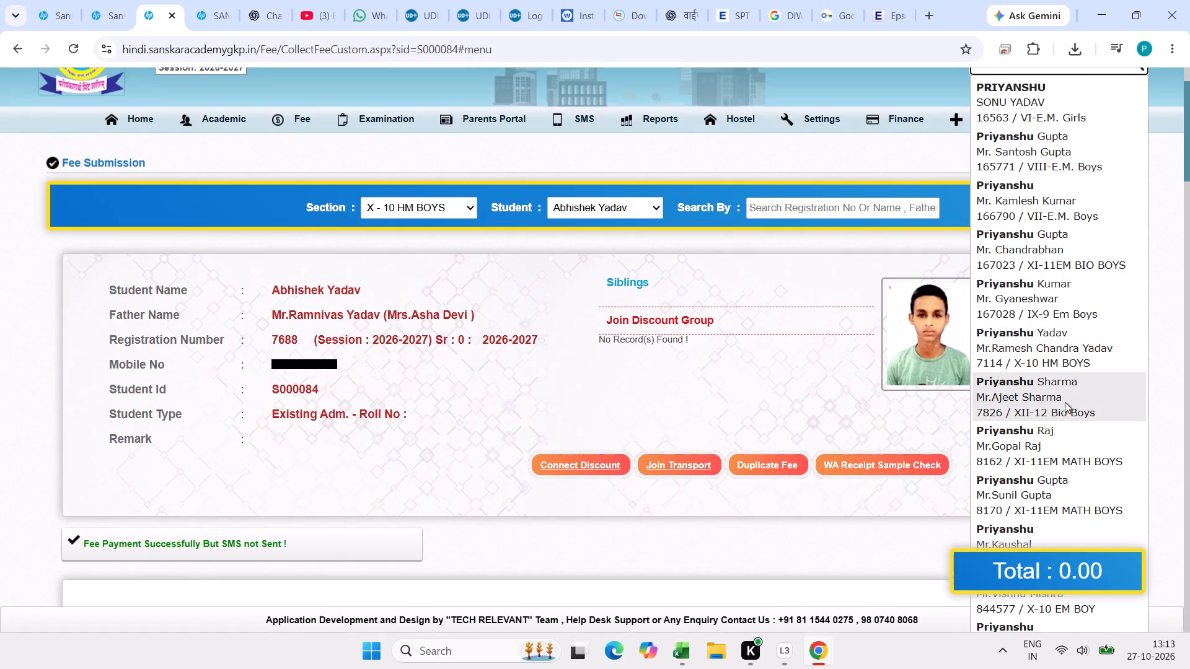
scroll(1056, 442, up, 1)
scroll(1055, 455, down, 2)
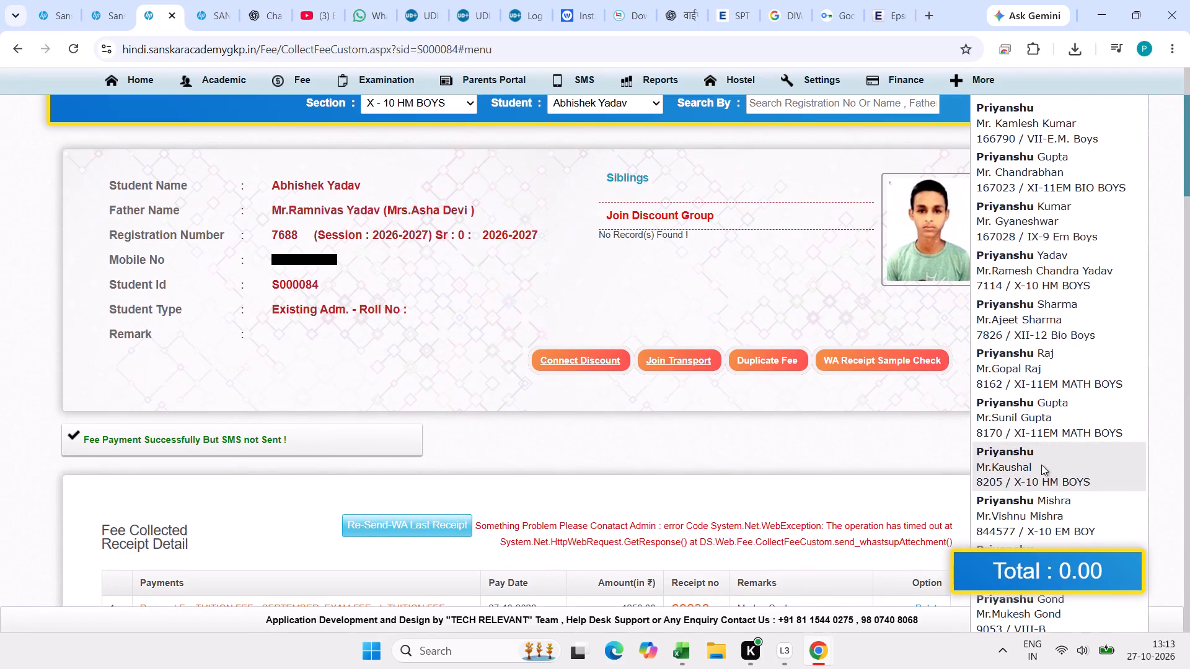
click(1041, 463)
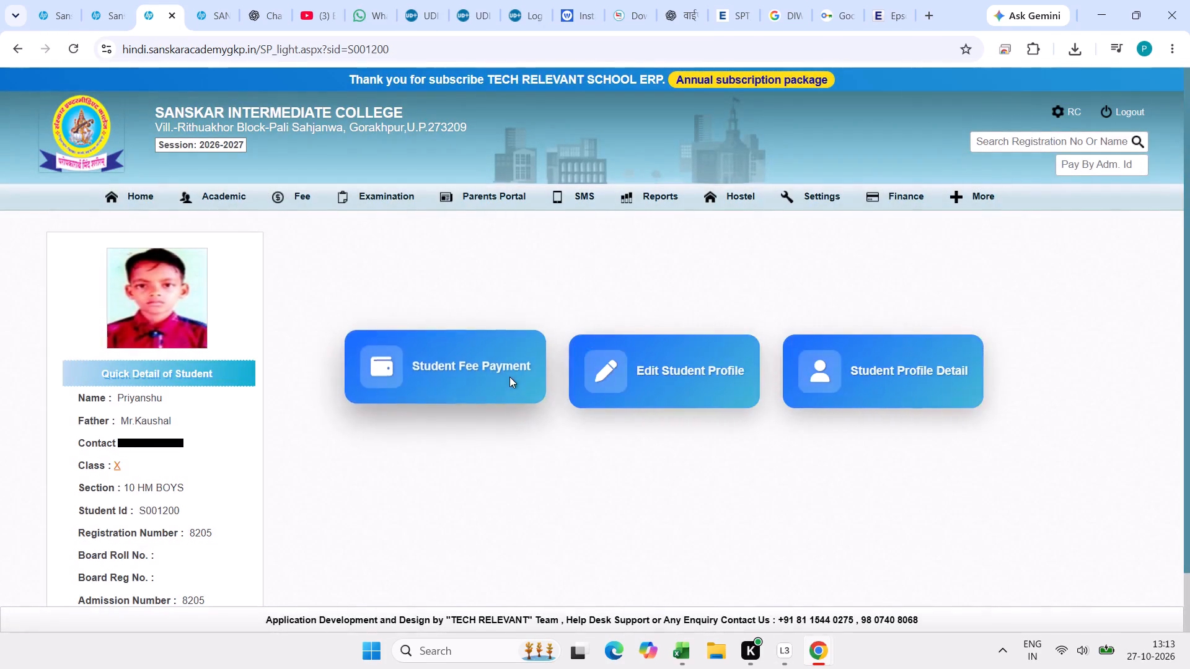
click(506, 370)
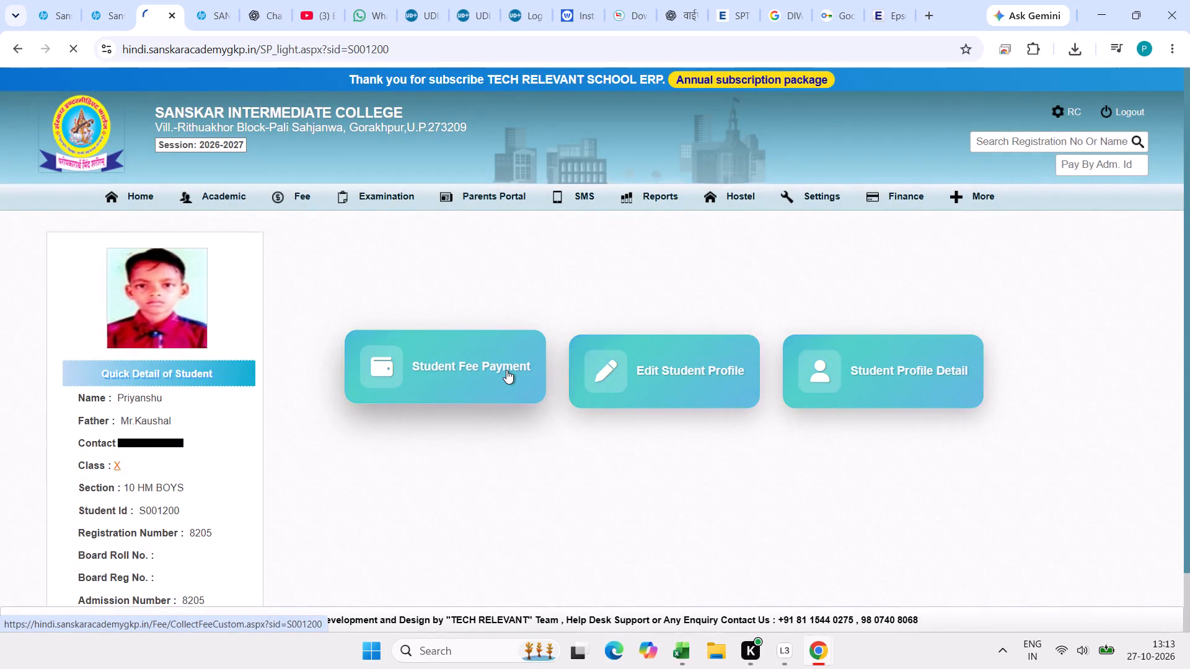
Select the due Exam Fee - I and the October tuition fee for the X-10 HM Boys student.
scroll(506, 370, down, 1)
scroll(506, 370, up, 1)
scroll(506, 370, down, 1)
scroll(506, 370, up, 1)
scroll(506, 370, down, 3)
scroll(502, 377, up, 1)
scroll(501, 378, down, 1)
scroll(488, 383, up, 1)
scroll(484, 403, down, 1)
scroll(483, 406, up, 1)
scroll(482, 407, down, 1)
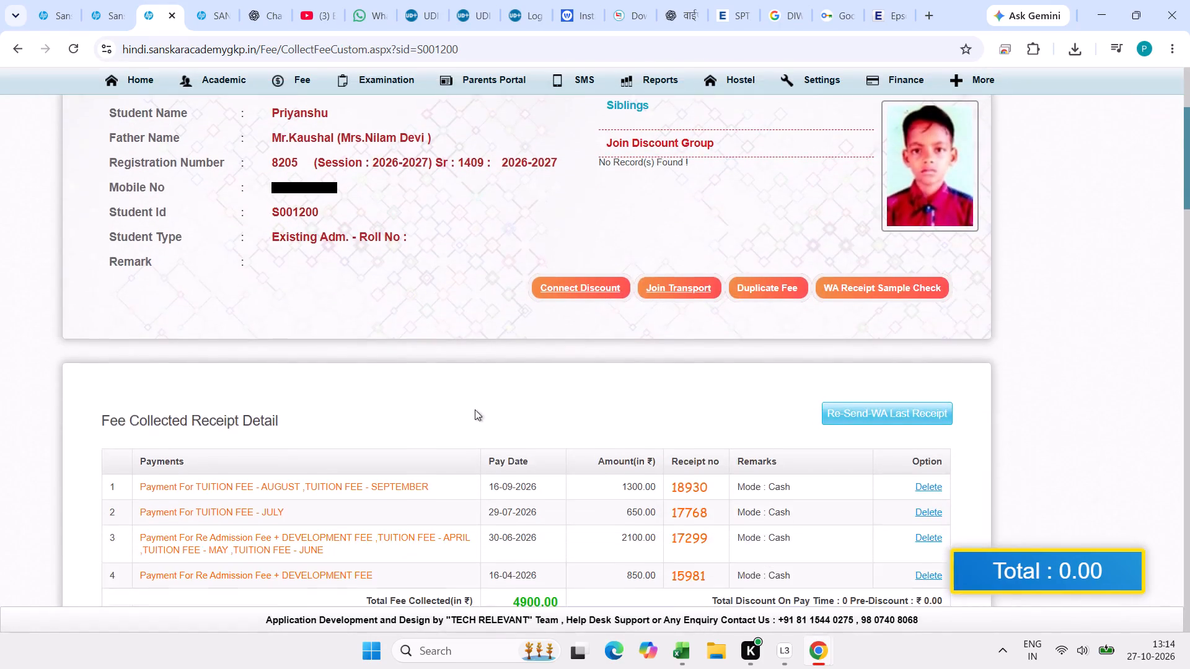
scroll(475, 413, down, 2)
scroll(488, 414, up, 1)
scroll(488, 413, down, 3)
scroll(495, 404, up, 1)
scroll(496, 404, down, 1)
scroll(496, 404, up, 1)
scroll(485, 445, down, 1)
scroll(462, 473, up, 1)
scroll(440, 509, down, 2)
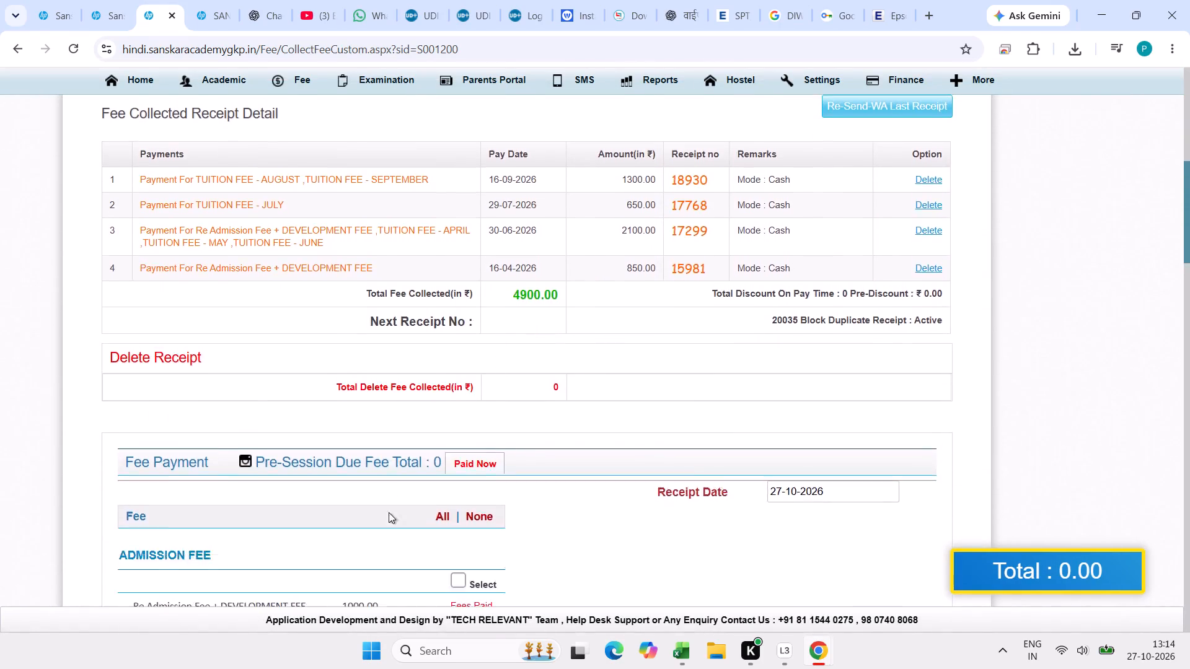
scroll(434, 539, down, 7)
click(459, 426)
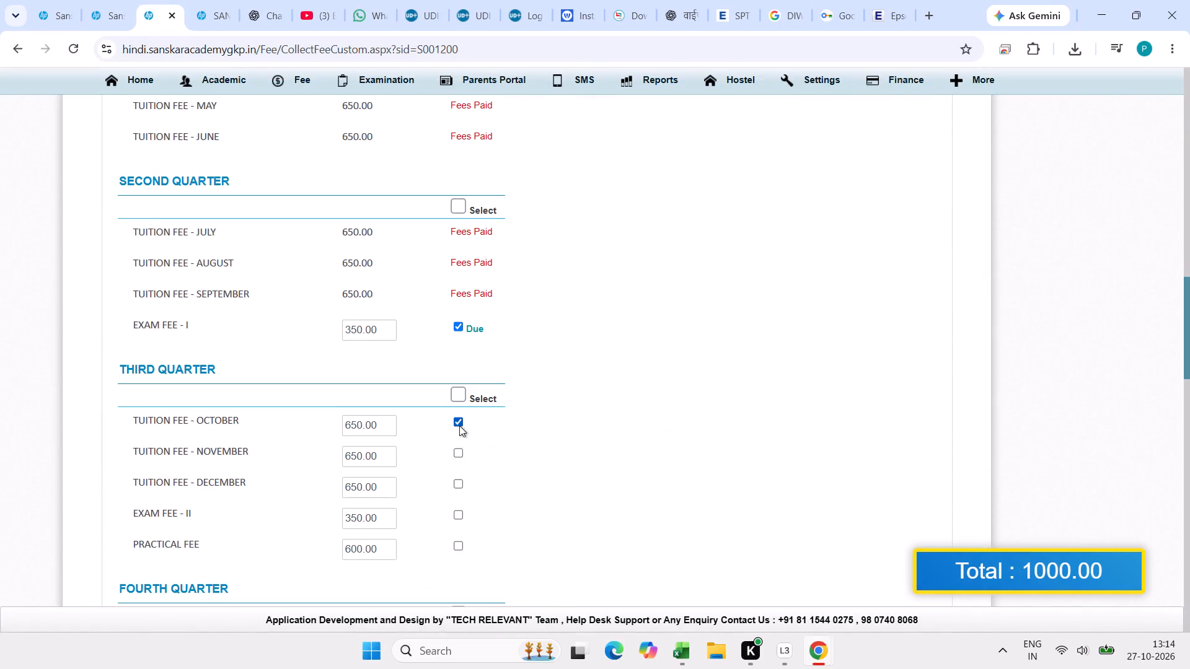
Return to the XI-11 Bio Girls student's fee page and review her student details and earlier fee receipts.
click(213, 0)
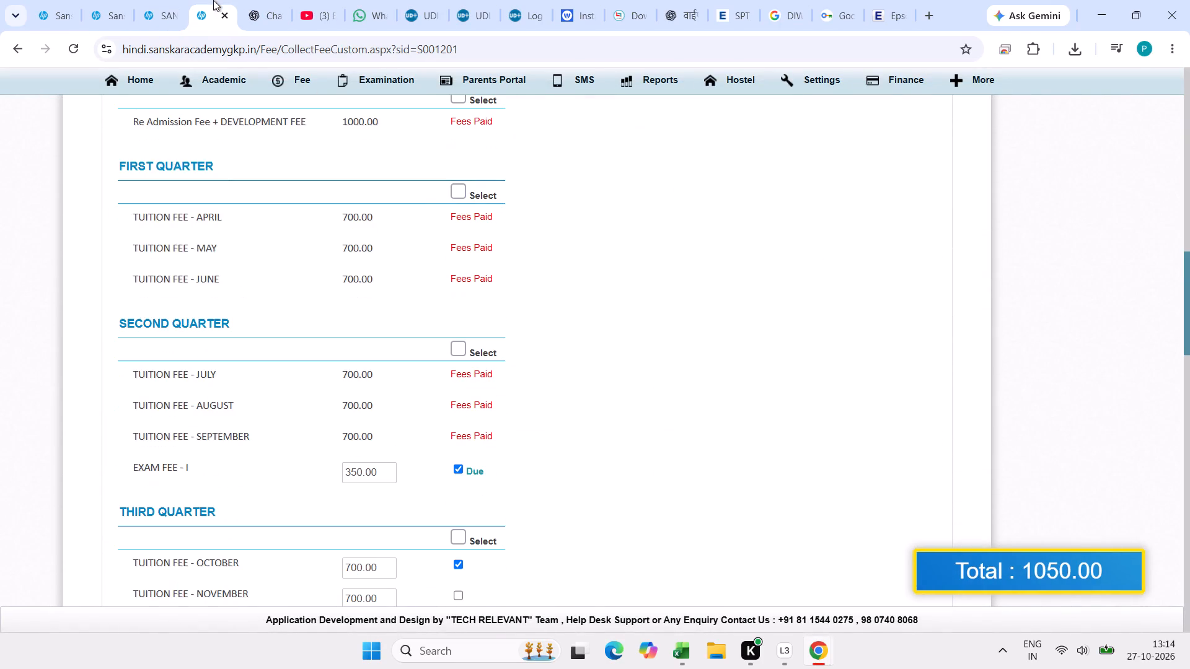
scroll(374, 337, up, 1)
scroll(376, 337, down, 1)
scroll(376, 338, up, 5)
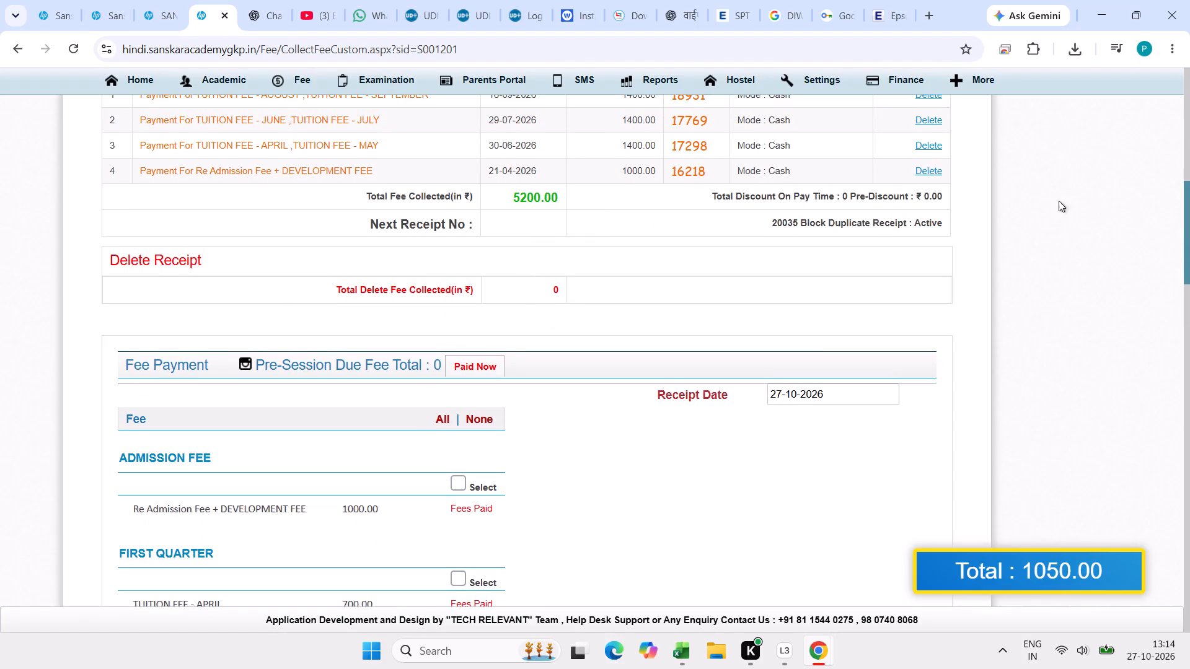
drag(1189, 265, 1189, 180)
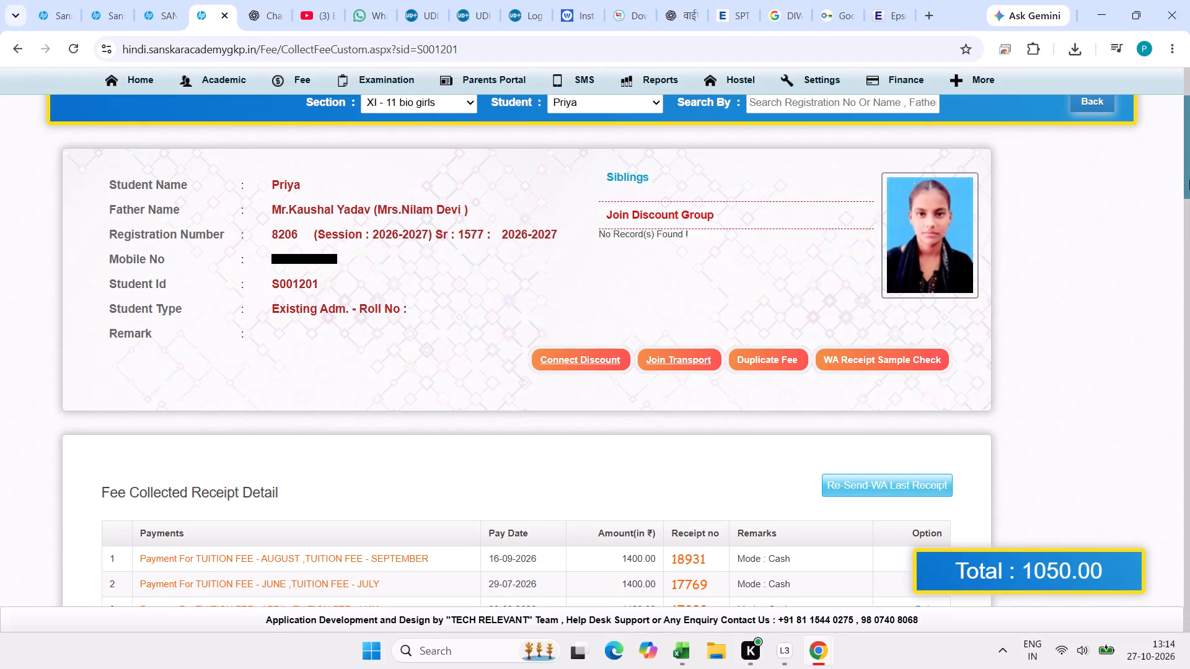
scroll(705, 436, down, 5)
scroll(687, 443, up, 1)
scroll(672, 448, down, 1)
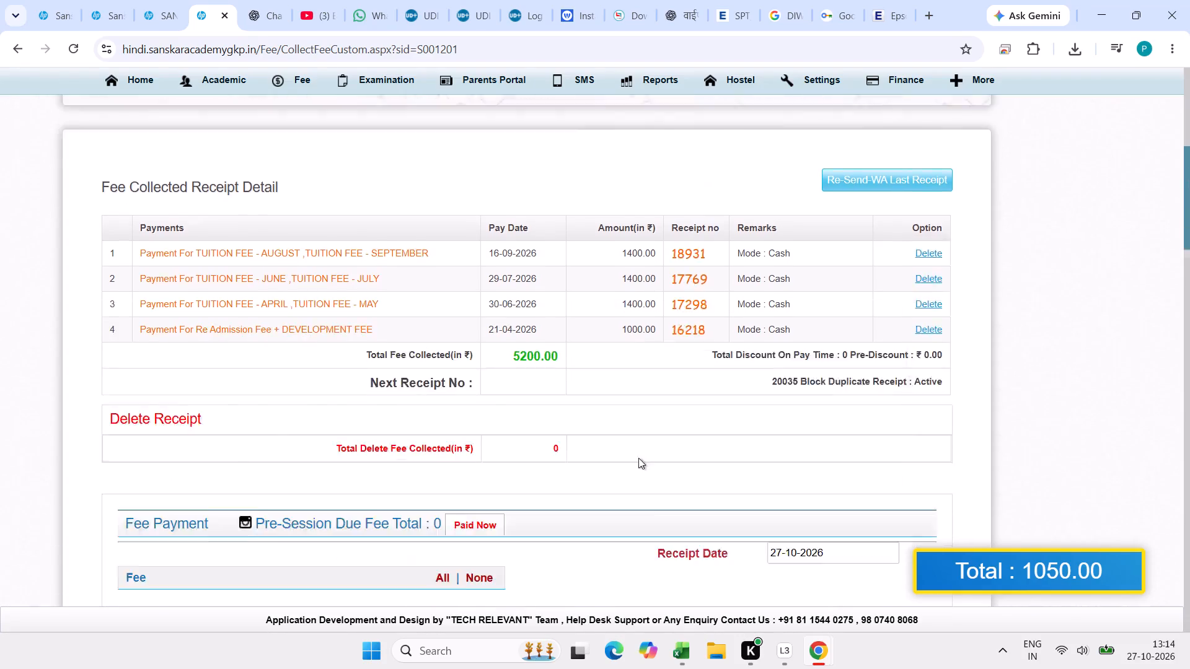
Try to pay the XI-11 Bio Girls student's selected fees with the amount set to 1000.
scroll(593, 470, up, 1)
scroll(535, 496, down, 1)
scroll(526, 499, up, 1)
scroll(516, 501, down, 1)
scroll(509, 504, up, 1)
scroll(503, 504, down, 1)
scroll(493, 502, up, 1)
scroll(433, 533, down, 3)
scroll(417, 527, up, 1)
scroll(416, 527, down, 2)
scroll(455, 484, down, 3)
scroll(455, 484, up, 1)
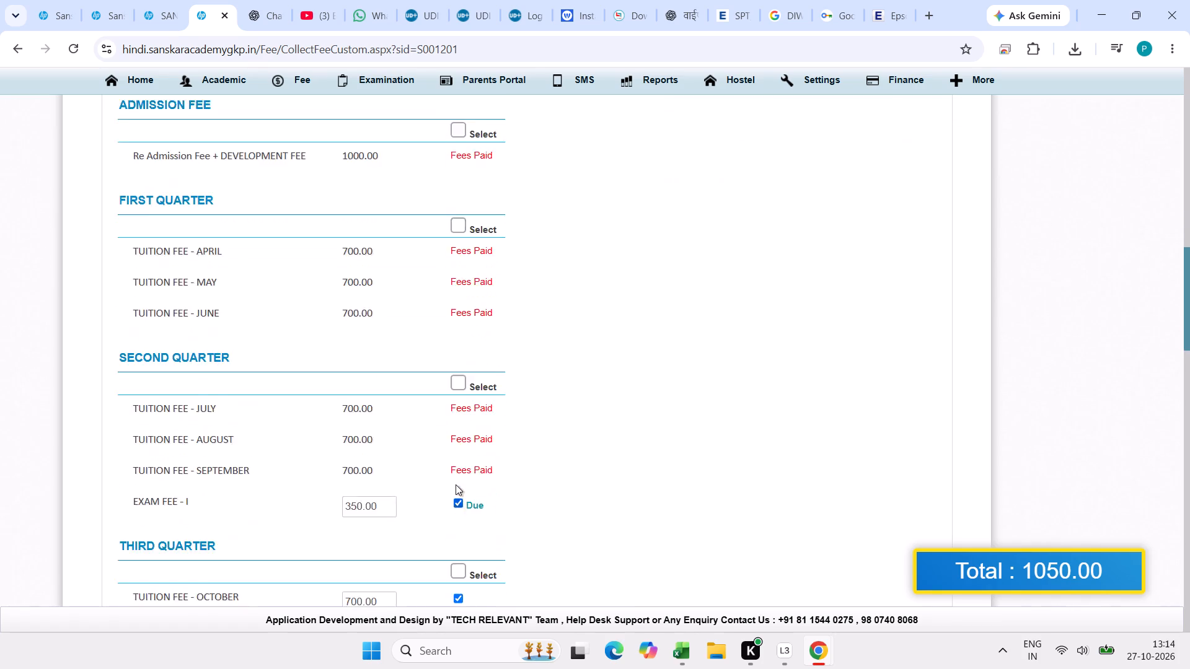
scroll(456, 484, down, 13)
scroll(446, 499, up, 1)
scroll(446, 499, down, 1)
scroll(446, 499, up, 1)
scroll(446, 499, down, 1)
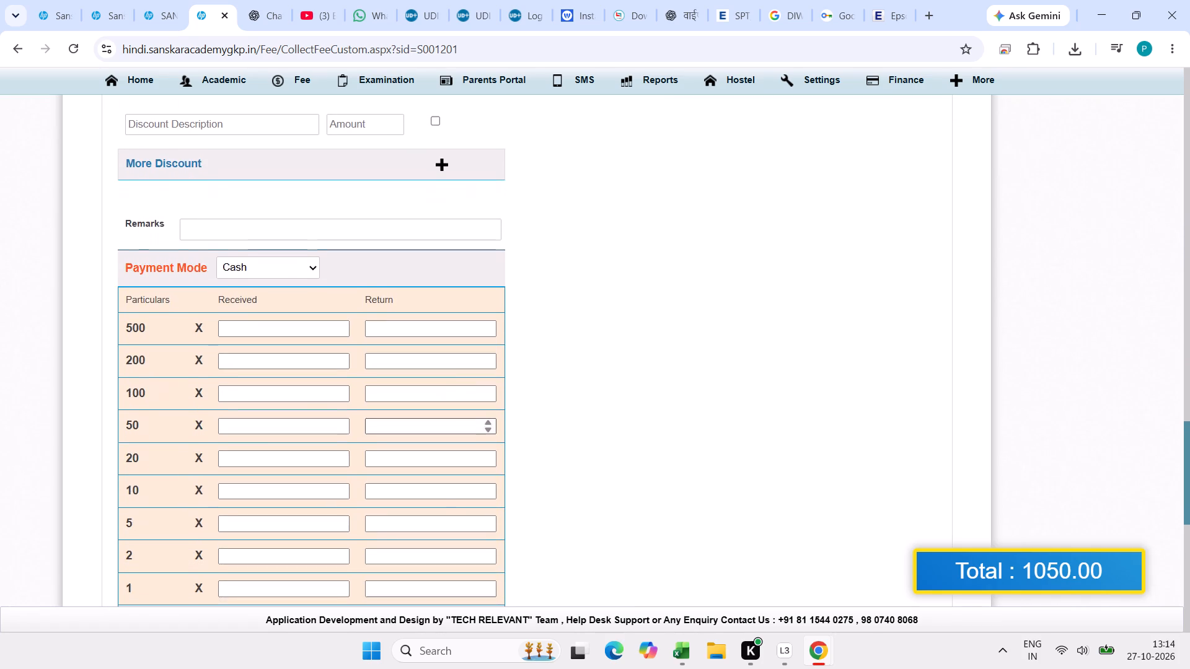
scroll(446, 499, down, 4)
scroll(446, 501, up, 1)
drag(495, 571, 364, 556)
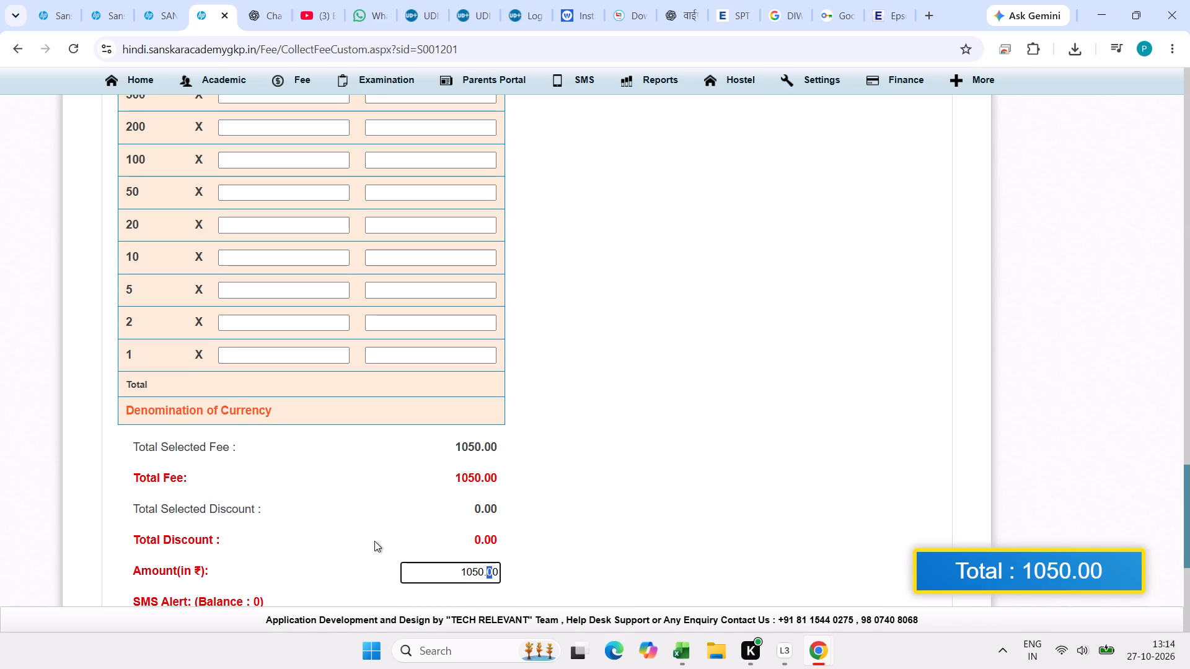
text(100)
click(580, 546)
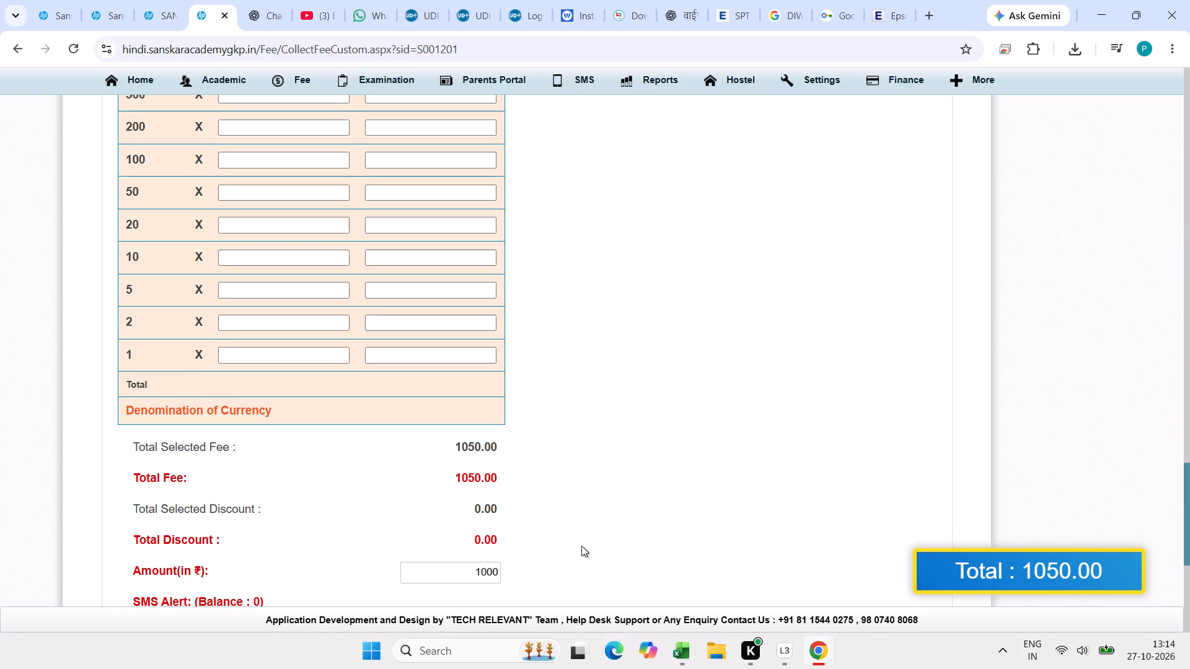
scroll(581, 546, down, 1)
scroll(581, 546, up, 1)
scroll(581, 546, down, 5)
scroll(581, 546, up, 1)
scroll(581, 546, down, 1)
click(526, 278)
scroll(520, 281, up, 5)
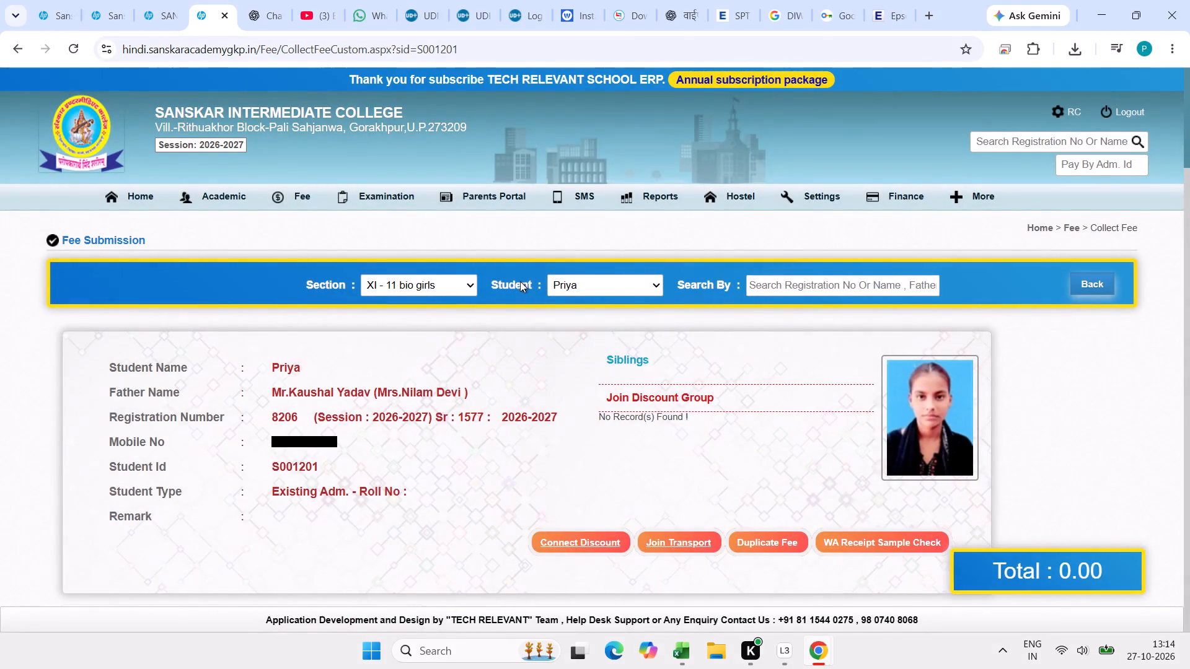
Reload the XI-11 Bio Girls student's fee page by searching for her registration number.
scroll(513, 292, down, 3)
scroll(508, 298, up, 1)
scroll(507, 301, down, 1)
scroll(507, 304, up, 1)
scroll(507, 304, down, 1)
scroll(507, 304, up, 1)
scroll(505, 308, down, 1)
scroll(697, 325, up, 1)
scroll(705, 325, down, 1)
scroll(707, 325, up, 2)
click(813, 212)
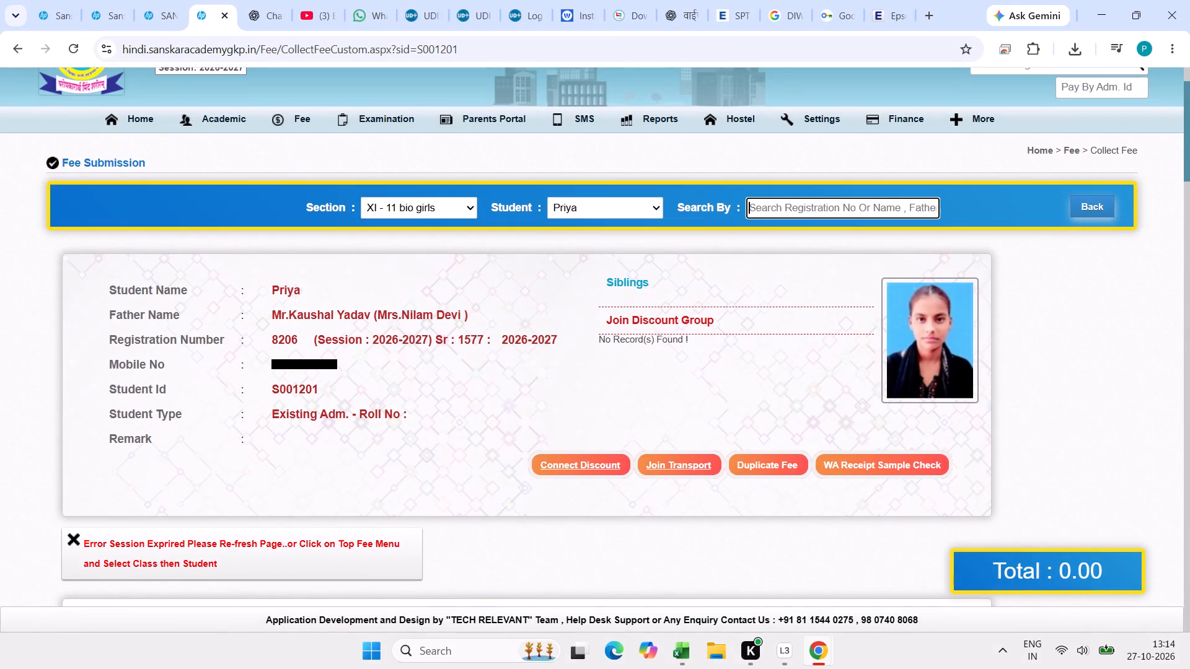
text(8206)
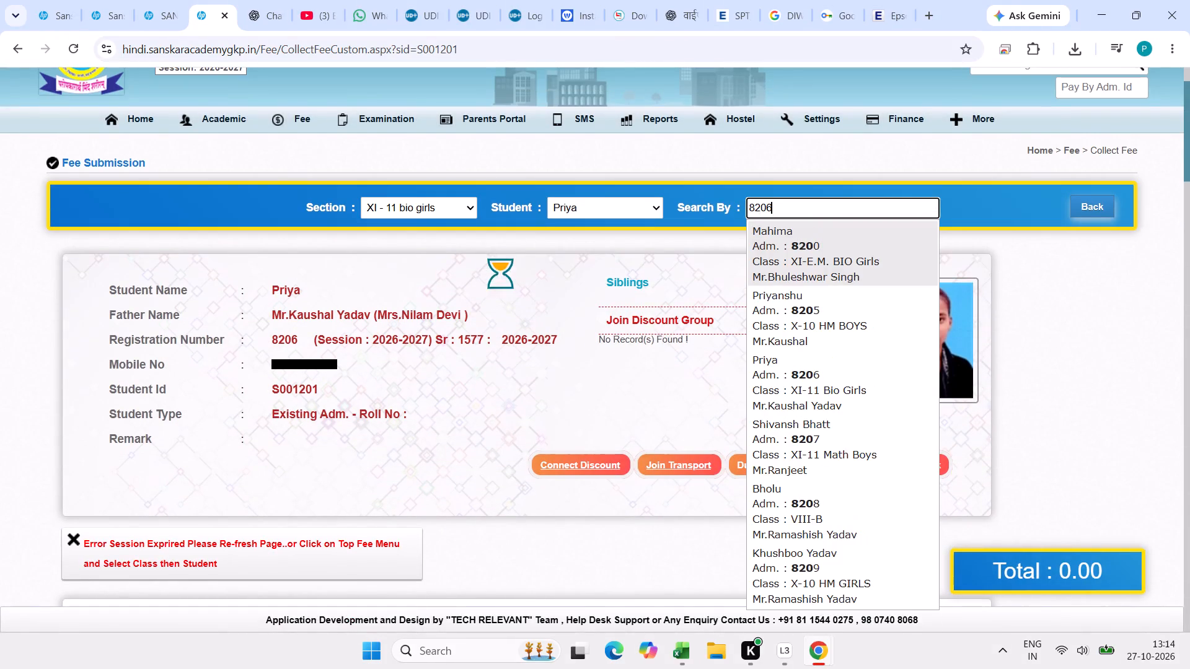
click(834, 272)
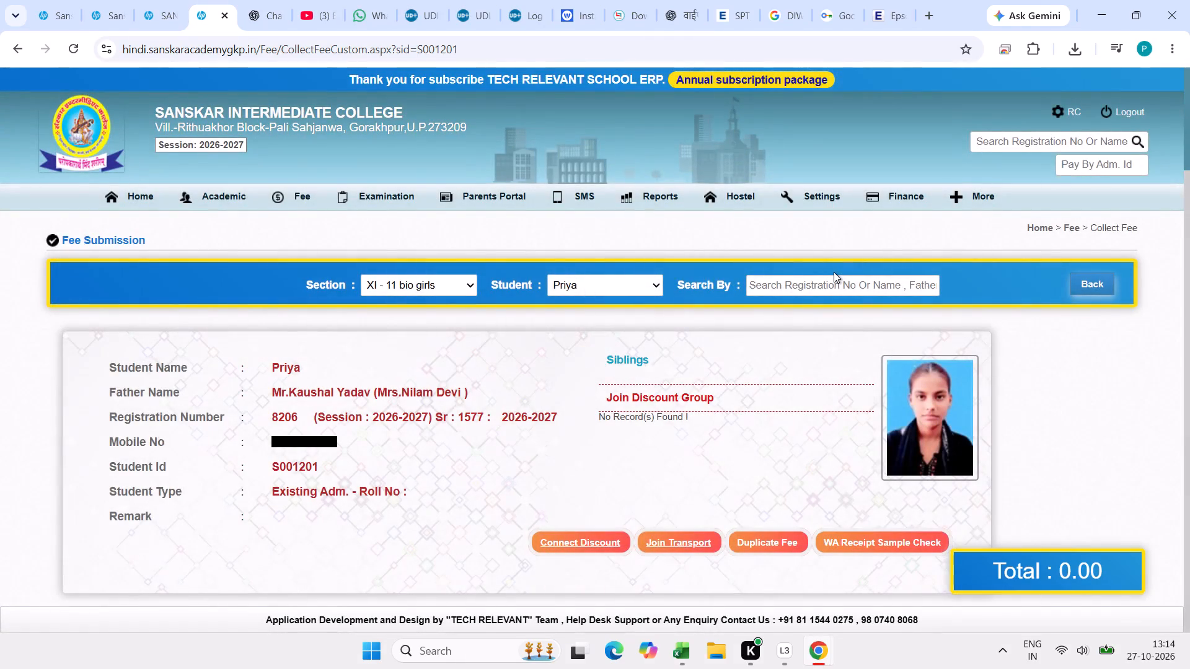
Select the due Exam Fee - I and the October tuition fee again for the XI-11 Bio Girls student.
scroll(108, 364, up, 1)
scroll(137, 358, down, 1)
scroll(198, 308, up, 1)
scroll(245, 279, down, 1)
scroll(330, 278, up, 1)
scroll(519, 350, down, 1)
scroll(519, 350, up, 1)
scroll(519, 350, down, 4)
scroll(470, 457, up, 1)
scroll(470, 460, down, 1)
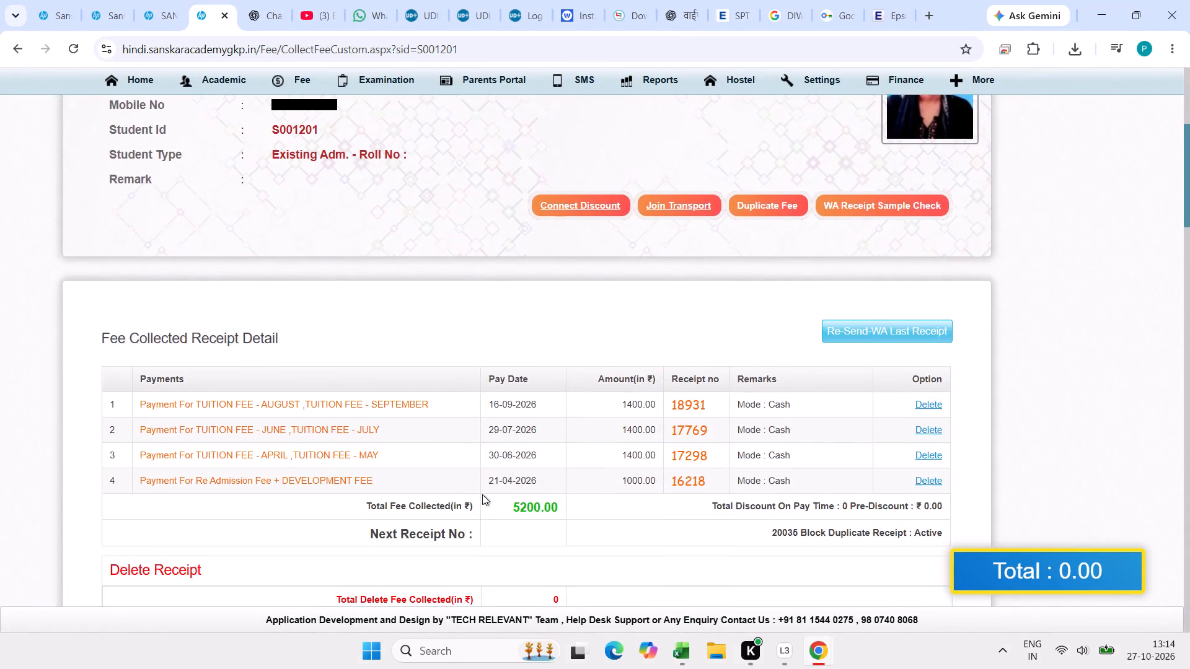
scroll(482, 504, down, 2)
scroll(482, 504, up, 1)
scroll(482, 504, down, 9)
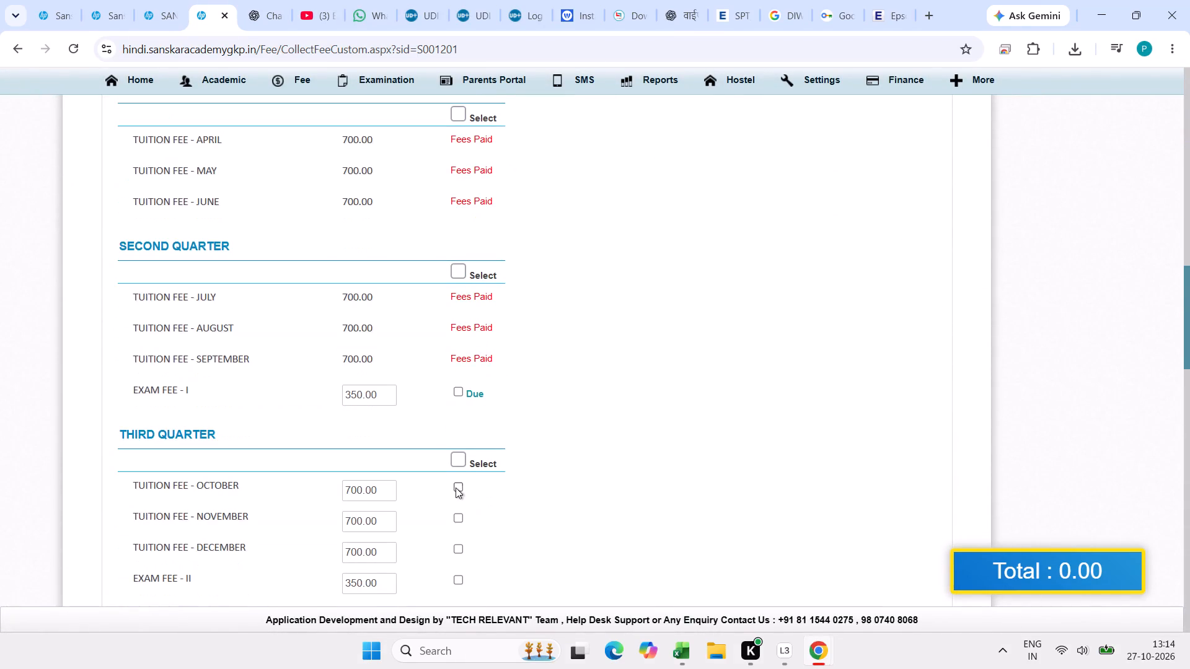
click(456, 488)
Set the paid amount to 1000 for the XI-11 Bio Girls student and submit the partial payment.
scroll(456, 488, down, 2)
scroll(456, 488, up, 1)
scroll(456, 488, down, 1)
scroll(490, 505, up, 1)
scroll(490, 505, down, 1)
scroll(490, 506, up, 1)
scroll(490, 506, down, 1)
scroll(490, 506, up, 1)
scroll(477, 503, down, 3)
scroll(443, 491, up, 1)
scroll(431, 488, down, 6)
scroll(446, 496, up, 1)
scroll(446, 496, down, 2)
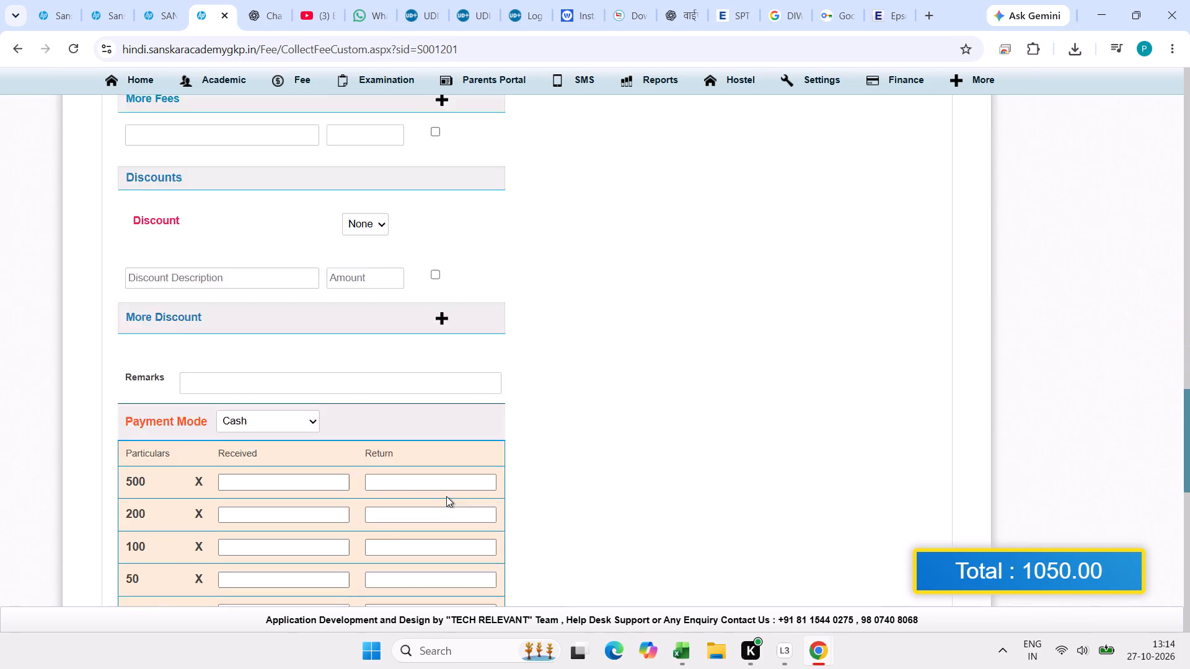
scroll(469, 514, down, 1)
scroll(469, 515, up, 1)
scroll(471, 517, down, 3)
scroll(471, 517, up, 1)
scroll(491, 544, down, 5)
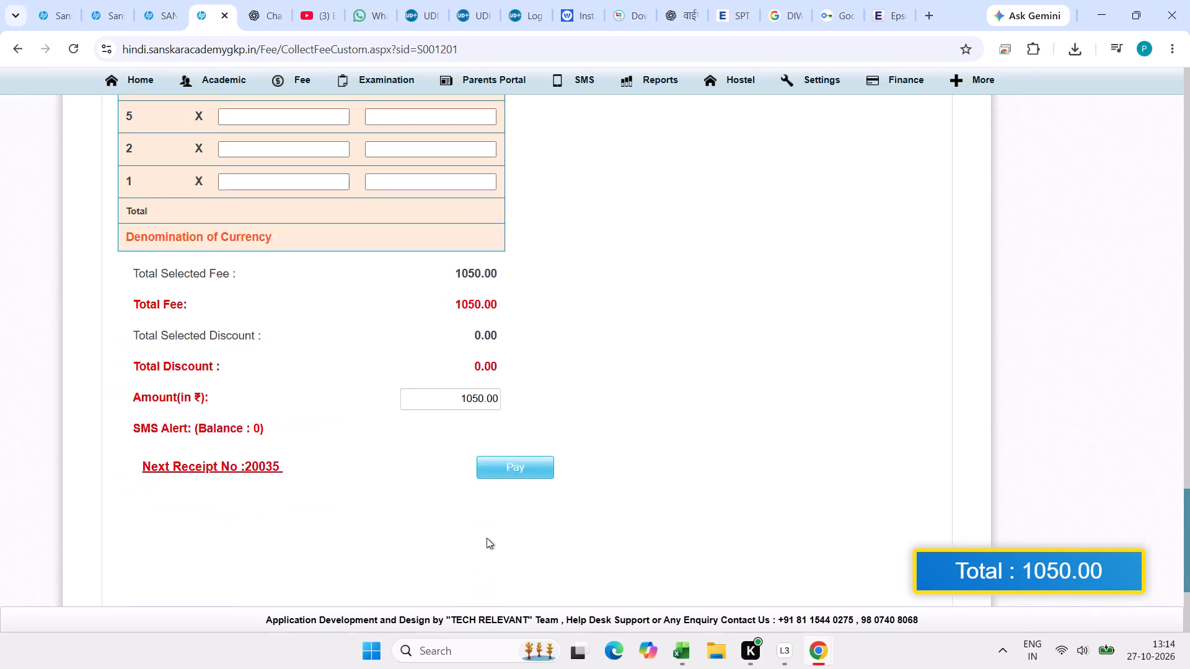
drag(501, 334, 283, 307)
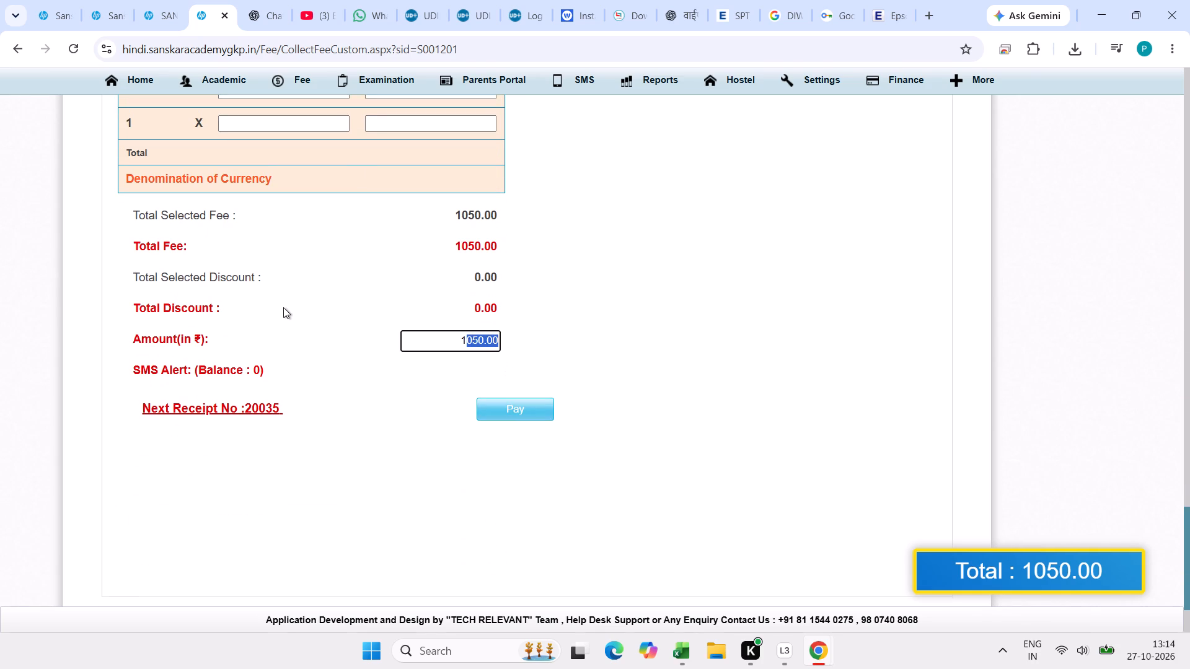
text(1000)
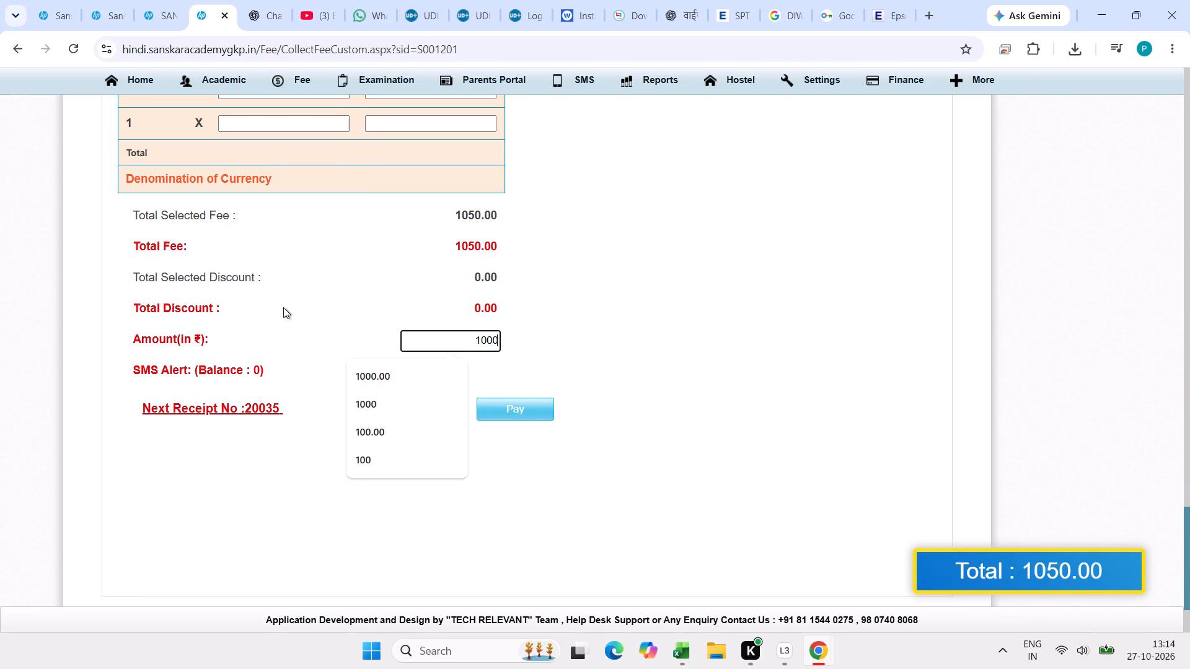
click(671, 331)
click(505, 431)
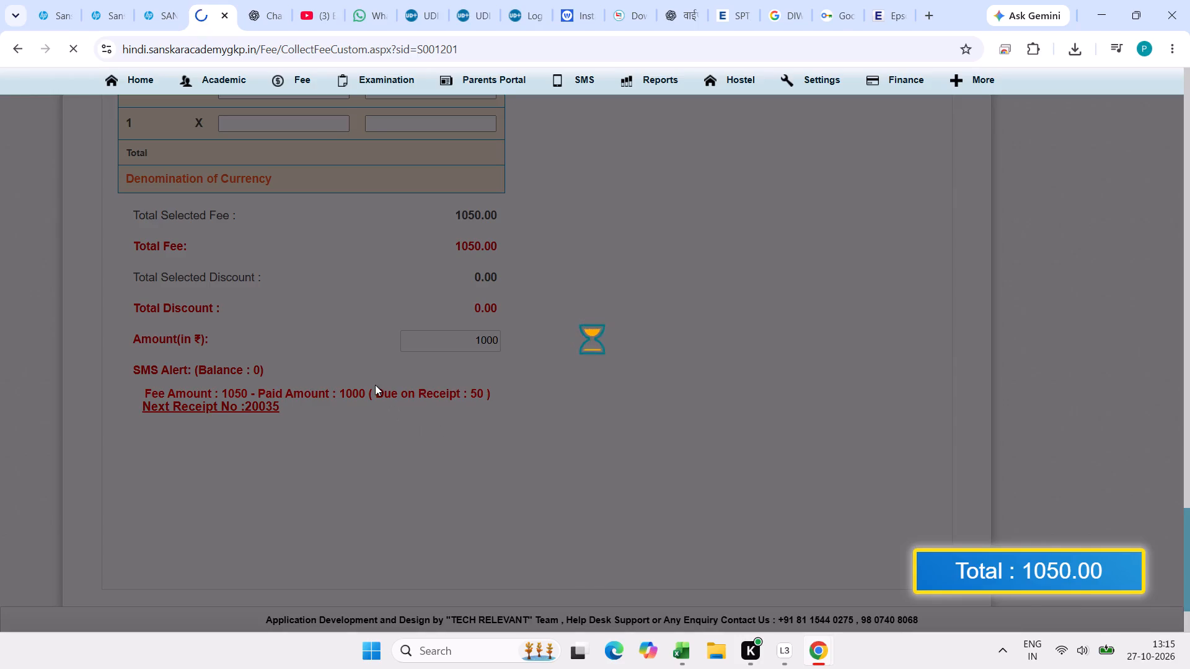
Print the XI-11 Bio Girls student's fee receipt as A4 landscape with two receipts on the EPSON M1050 Series printer.
scroll(333, 313, up, 5)
scroll(333, 313, down, 1)
scroll(333, 313, up, 3)
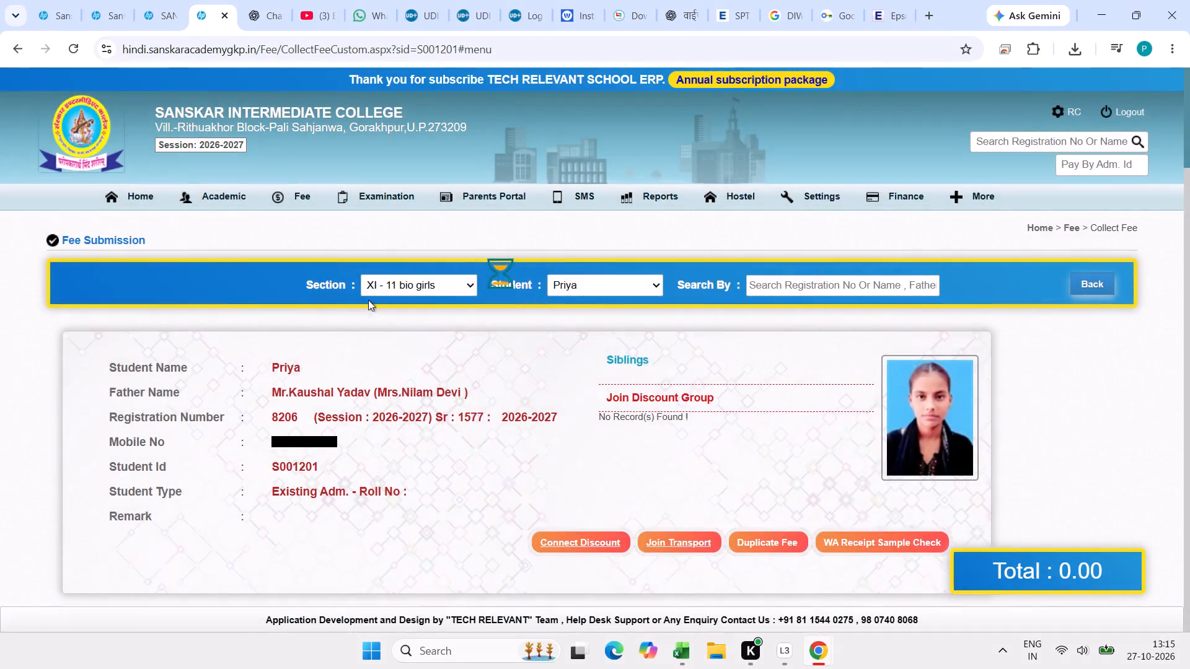
click(887, 201)
click(890, 214)
scroll(815, 250, down, 5)
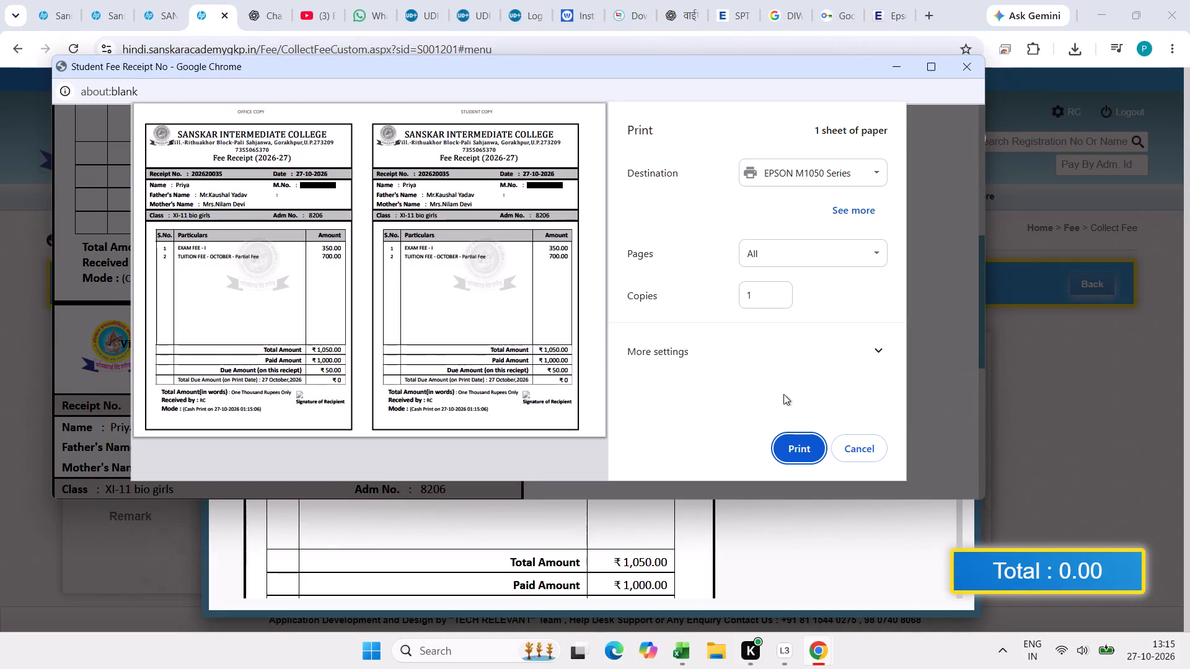
click(794, 445)
Switch to the X-10 HM Boys student's fee page and reload it by searching for his registration number.
click(148, 15)
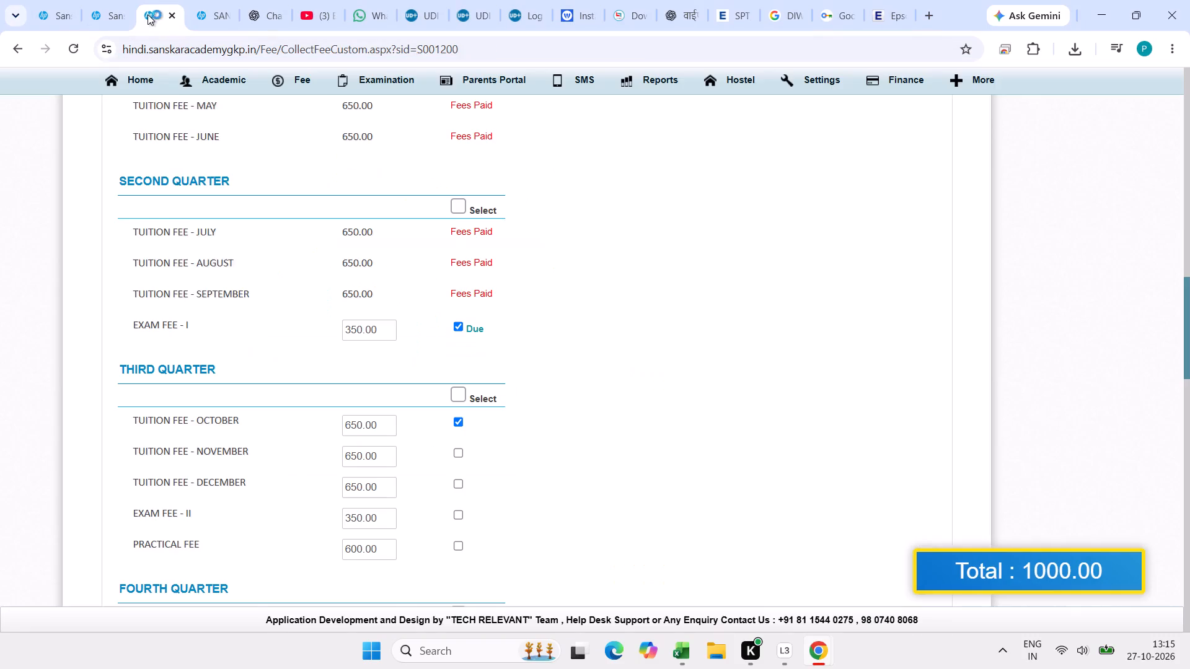
scroll(500, 294, up, 1)
scroll(612, 331, down, 1)
scroll(804, 376, up, 2)
drag(1189, 327, 1189, 136)
click(852, 282)
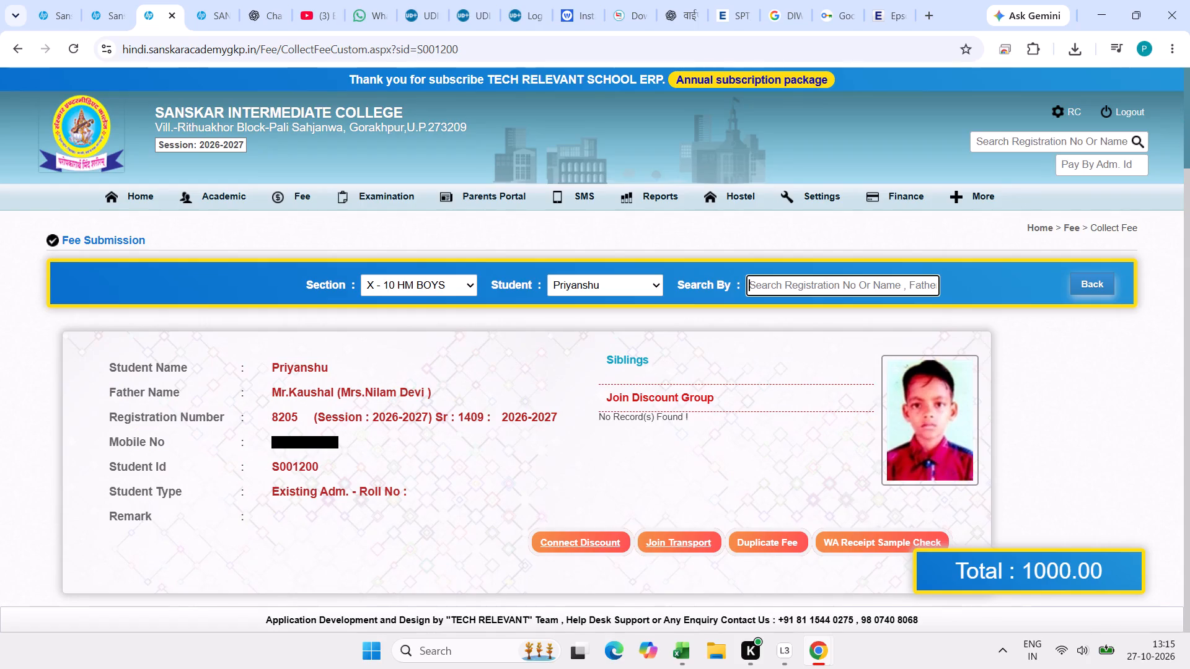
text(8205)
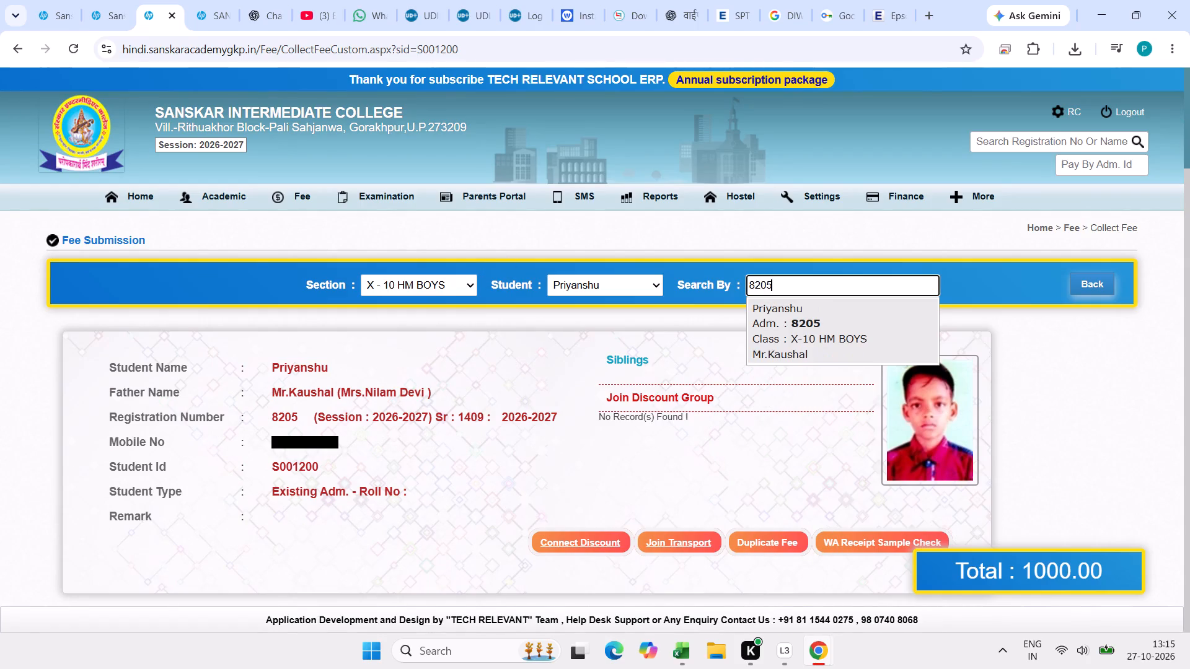
click(852, 295)
click(846, 318)
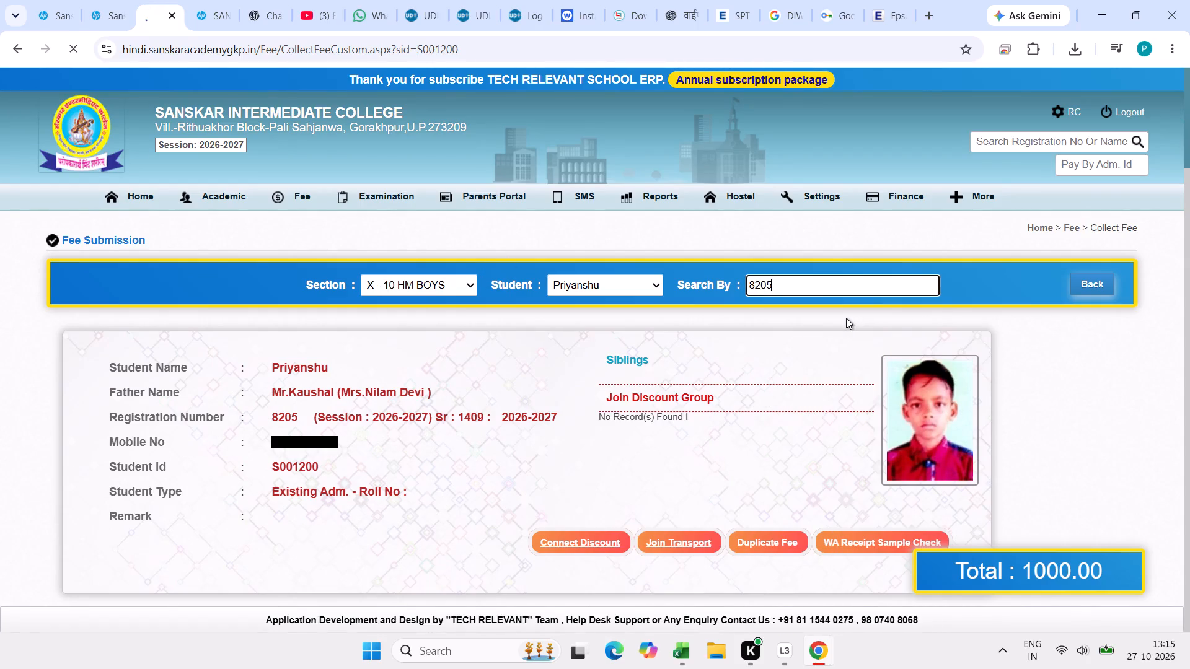
Select the due Exam Fee - I and the October tuition fee for the X-10 HM Boys student.
scroll(553, 464, down, 2)
scroll(553, 464, up, 1)
scroll(553, 464, down, 3)
scroll(524, 471, up, 1)
scroll(518, 472, down, 3)
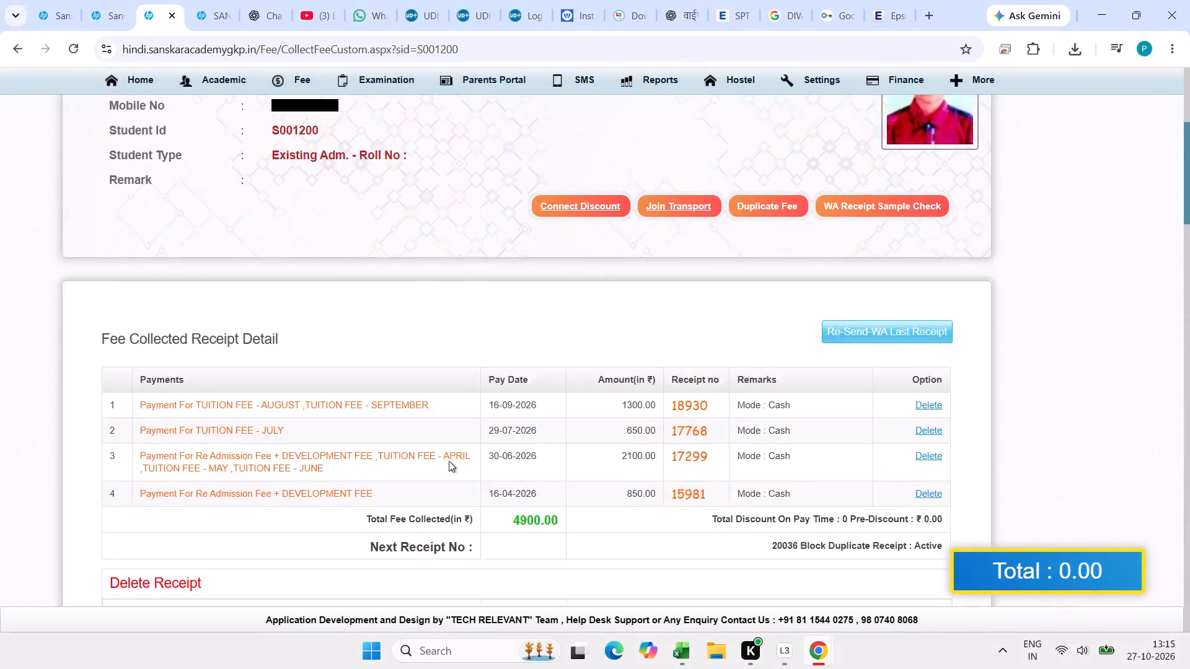
scroll(443, 463, up, 1)
scroll(443, 463, down, 2)
scroll(443, 463, up, 1)
scroll(443, 478, down, 6)
scroll(435, 525, up, 1)
scroll(435, 526, down, 1)
scroll(435, 530, up, 1)
scroll(435, 530, down, 1)
scroll(435, 530, up, 1)
scroll(435, 531, down, 1)
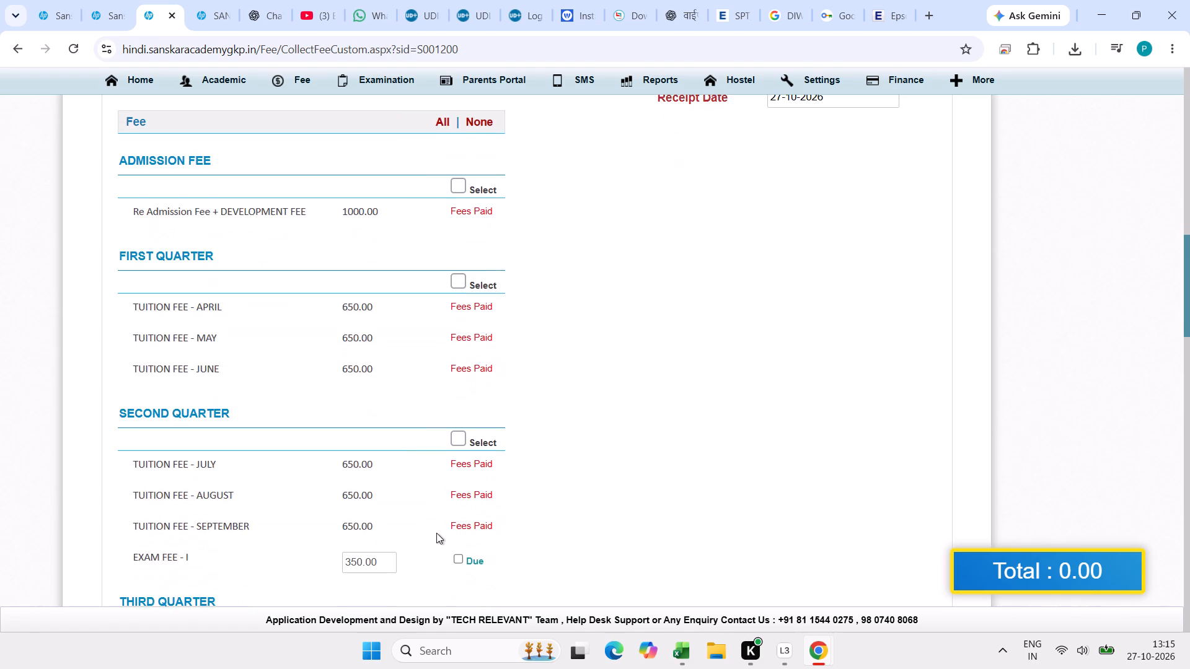
scroll(436, 533, down, 2)
scroll(436, 534, up, 1)
scroll(436, 534, down, 1)
click(462, 501)
Submit the X-10 HM Boys student's full payment for the selected exam and tuition fees with Cash as payment mode.
scroll(462, 501, up, 1)
scroll(462, 502, down, 3)
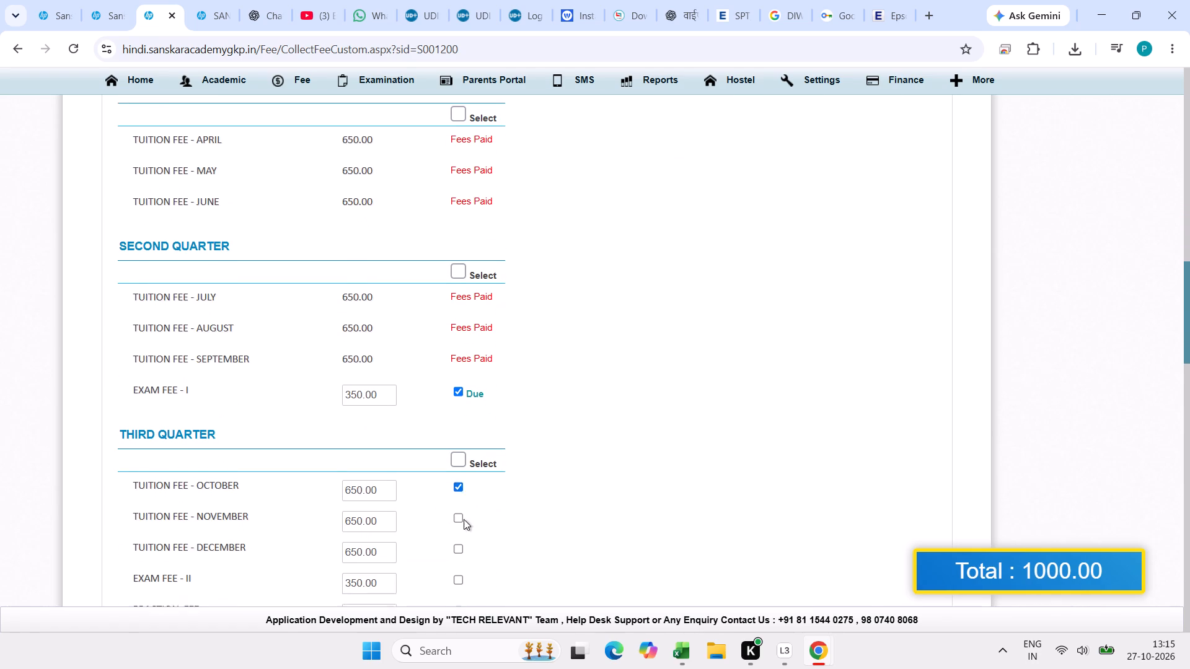
scroll(449, 540, down, 2)
scroll(444, 544, up, 1)
scroll(444, 544, down, 7)
scroll(431, 554, up, 1)
scroll(431, 554, down, 3)
scroll(425, 554, up, 1)
scroll(425, 554, down, 1)
scroll(423, 554, up, 1)
scroll(423, 554, down, 1)
scroll(423, 554, up, 1)
scroll(423, 554, down, 1)
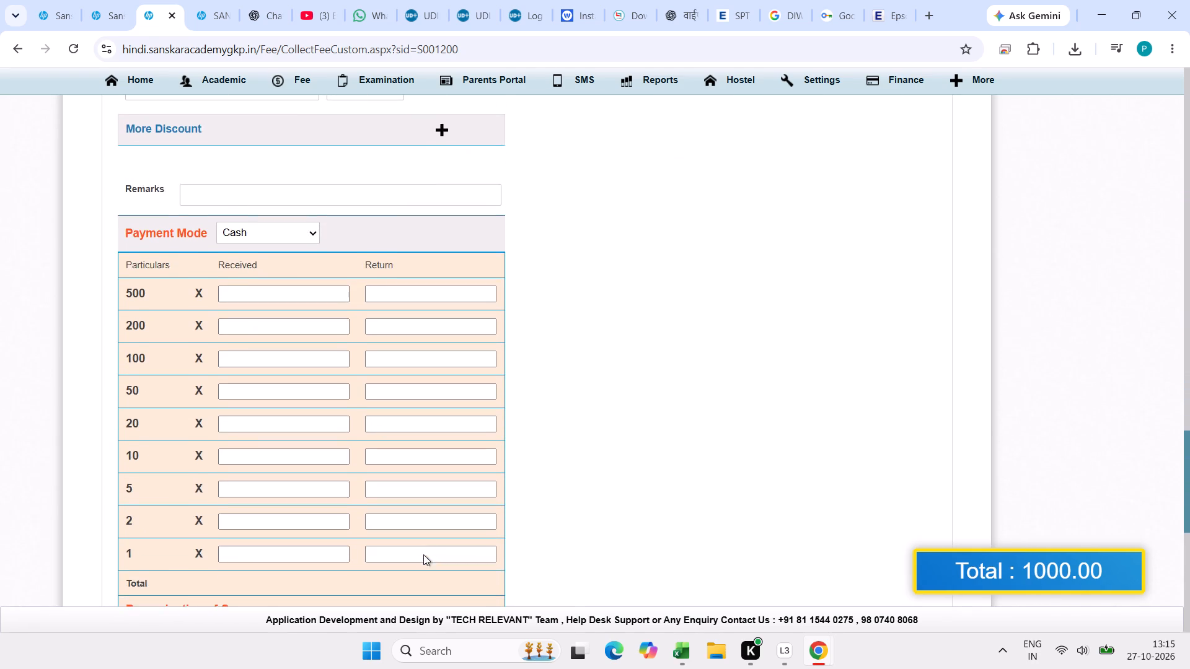
scroll(423, 554, down, 4)
scroll(423, 554, up, 1)
scroll(422, 554, down, 3)
click(496, 370)
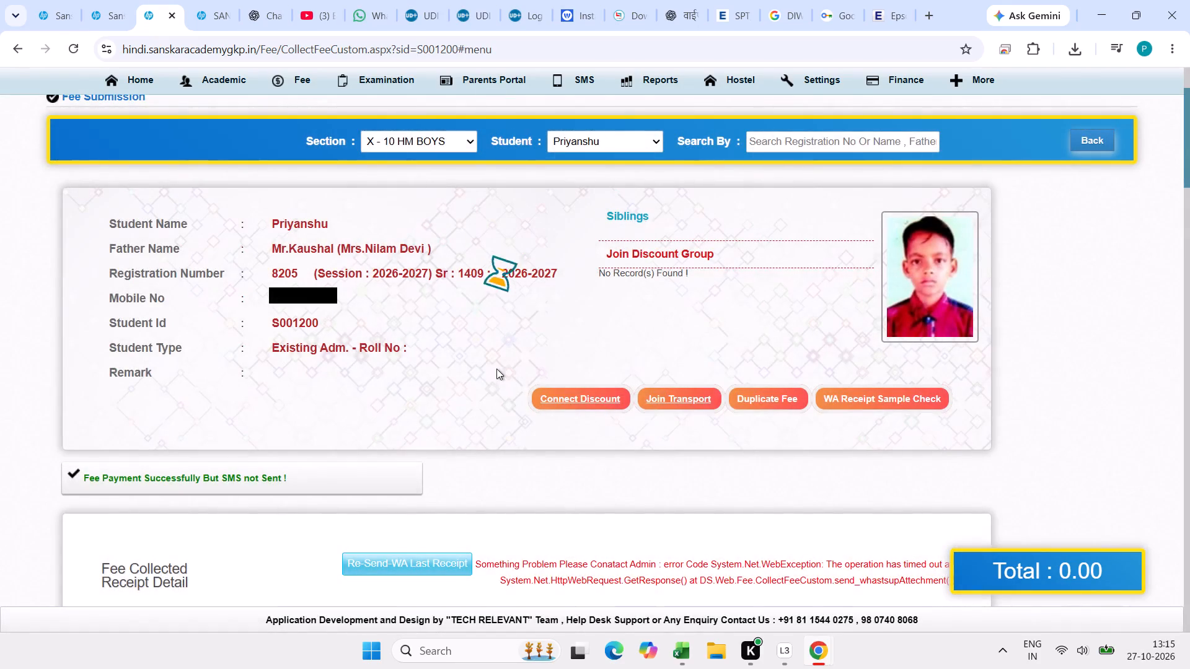
Print the X-10 HM Boys student's fee receipt as A4 landscape with two receipts on the EPSON M1050 Series printer.
click(813, 236)
click(822, 217)
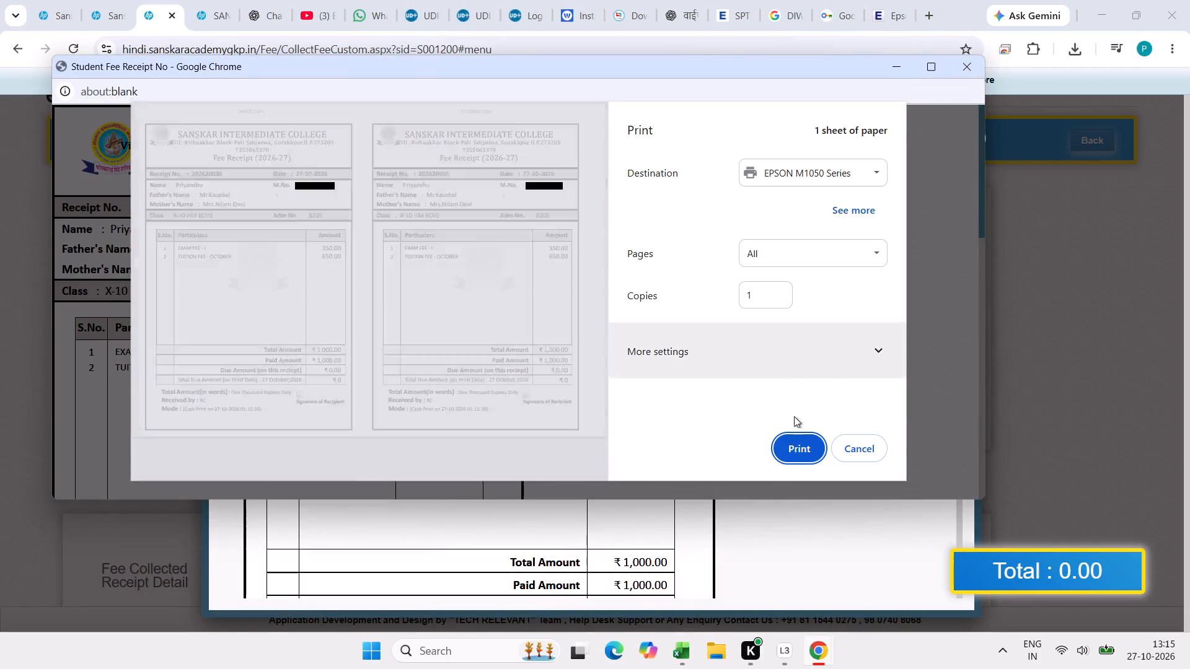
click(786, 448)
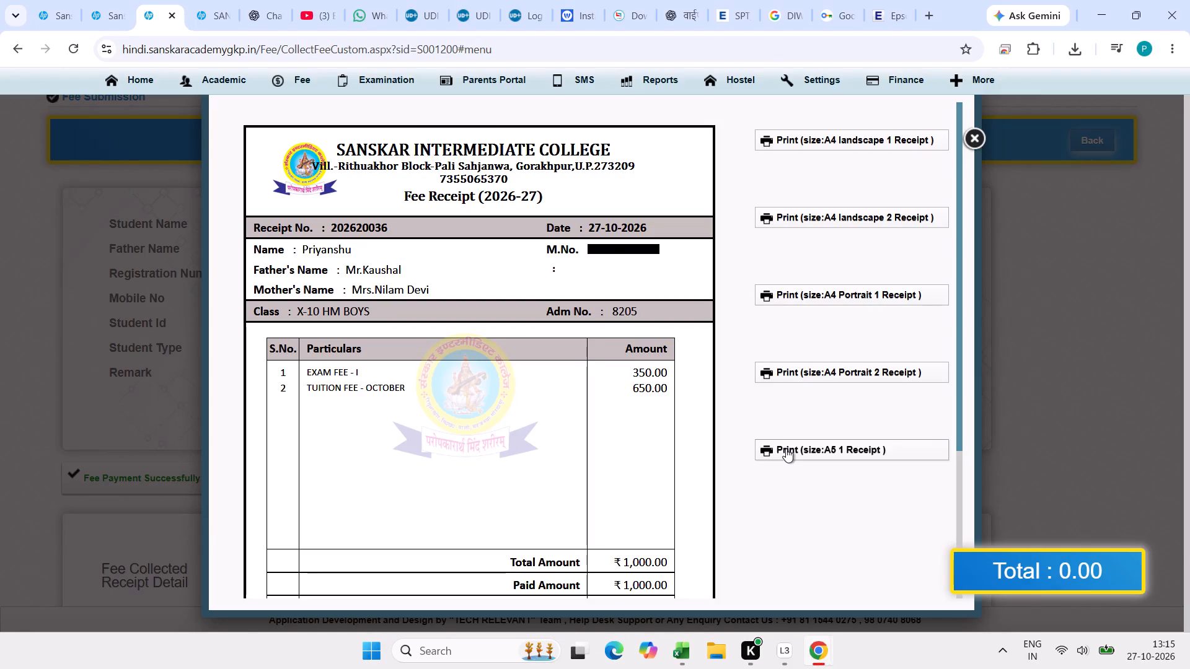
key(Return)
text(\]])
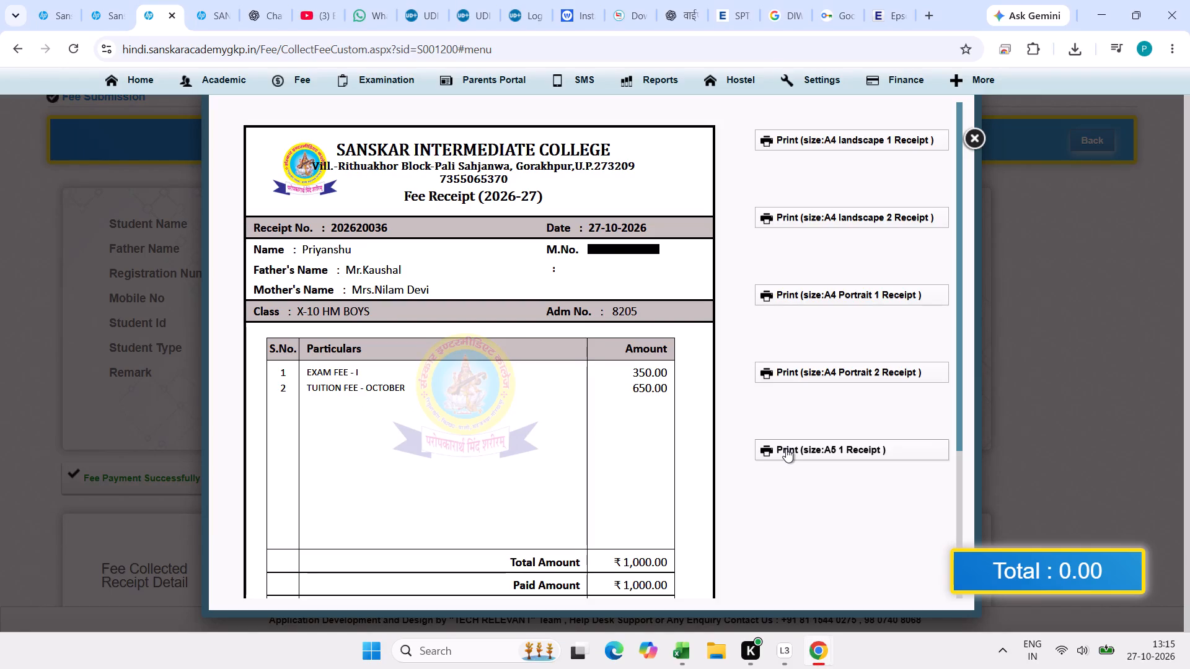
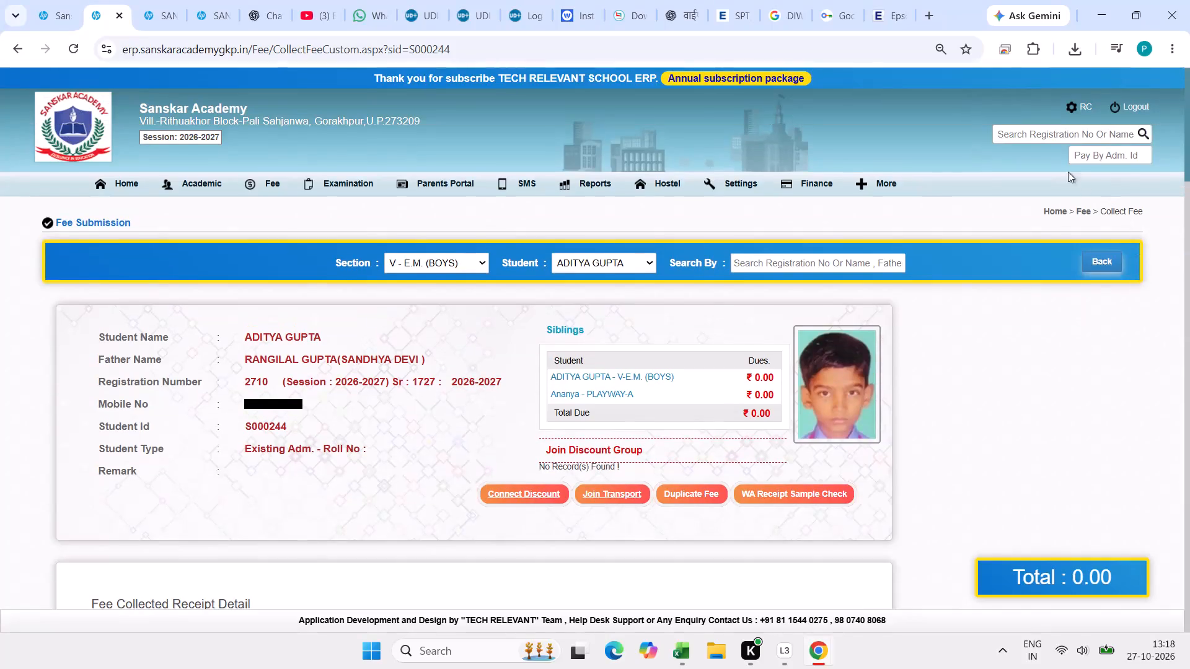
click(1028, 137)
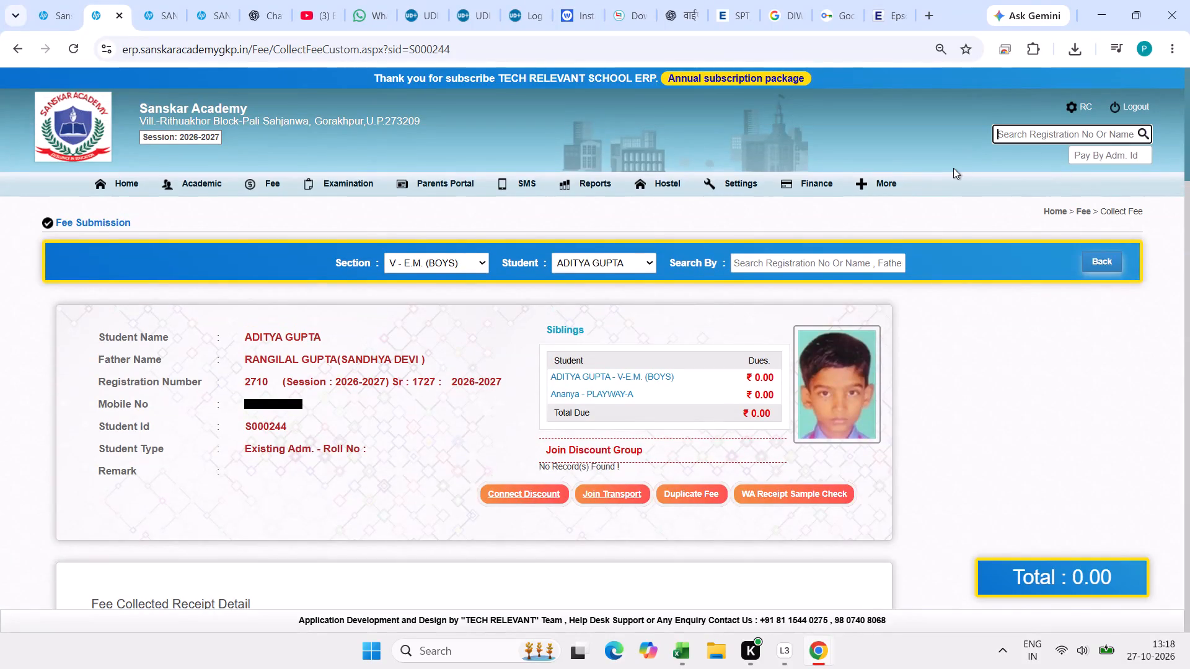
text(ROSHANI)
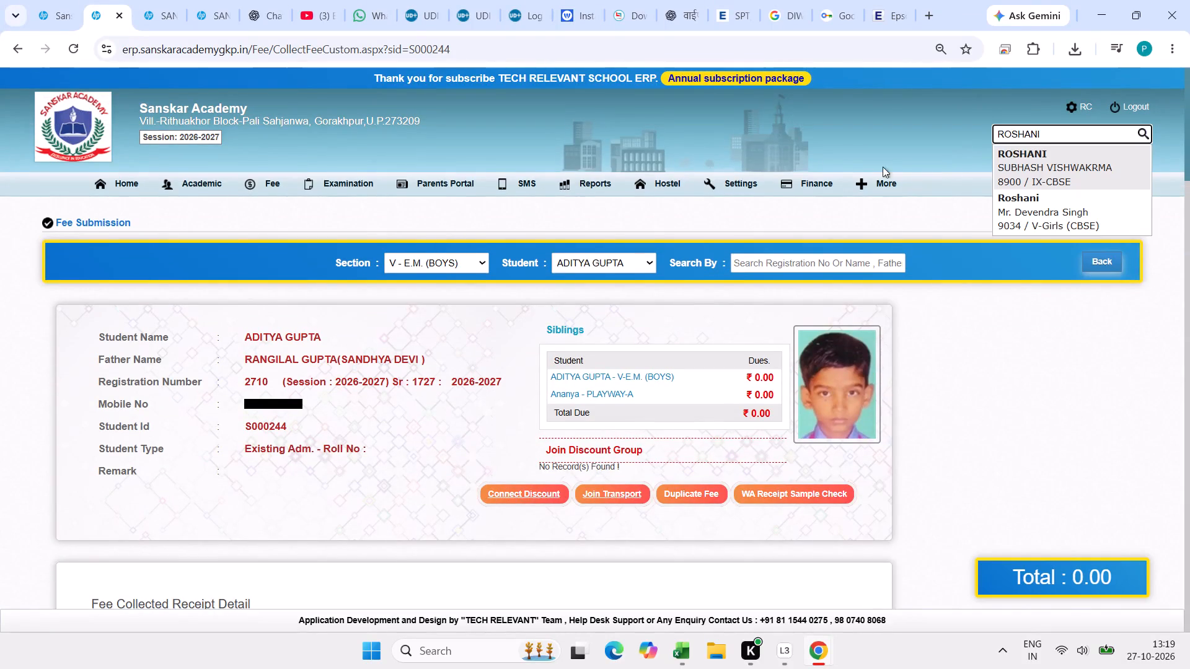
Switch to the Sanskar Intermediate College fee page and close the X-10 HM Boys student's receipt preview.
click(150, 1)
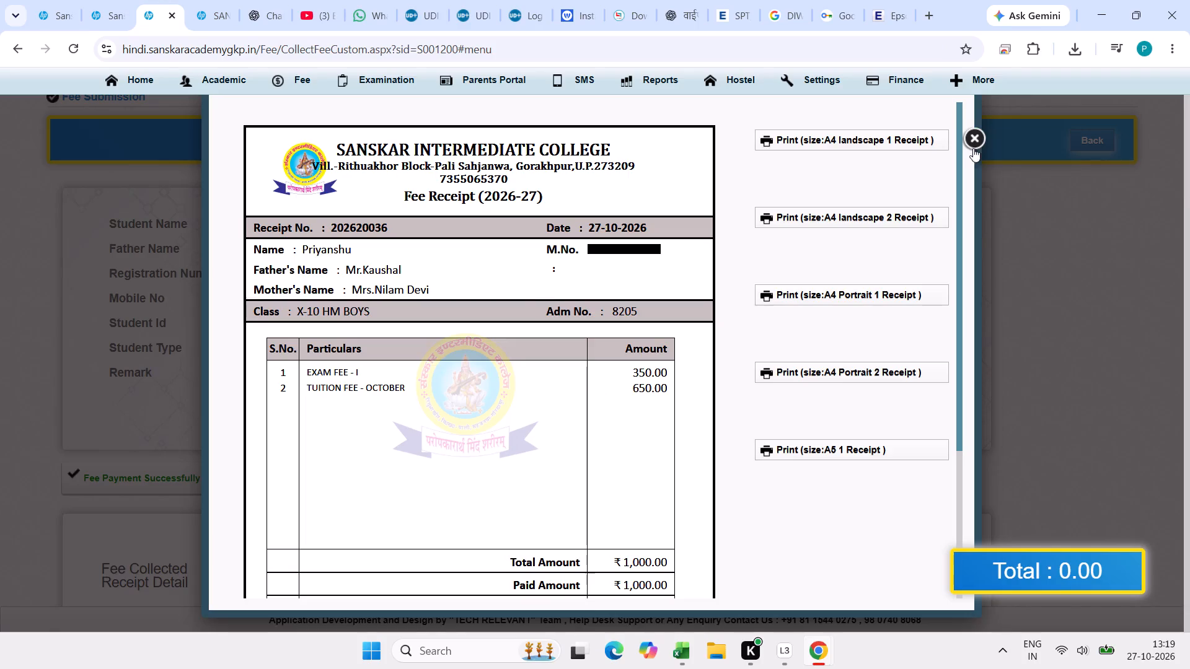
click(972, 146)
Search the Sanskar Intermediate College student records for ROSHAN.
scroll(1119, 155, up, 1)
scroll(1161, 154, down, 1)
scroll(1183, 154, up, 1)
scroll(1183, 154, down, 1)
scroll(1184, 154, up, 5)
scroll(1163, 134, down, 1)
scroll(1039, 103, up, 1)
scroll(1039, 103, down, 1)
scroll(1039, 103, up, 1)
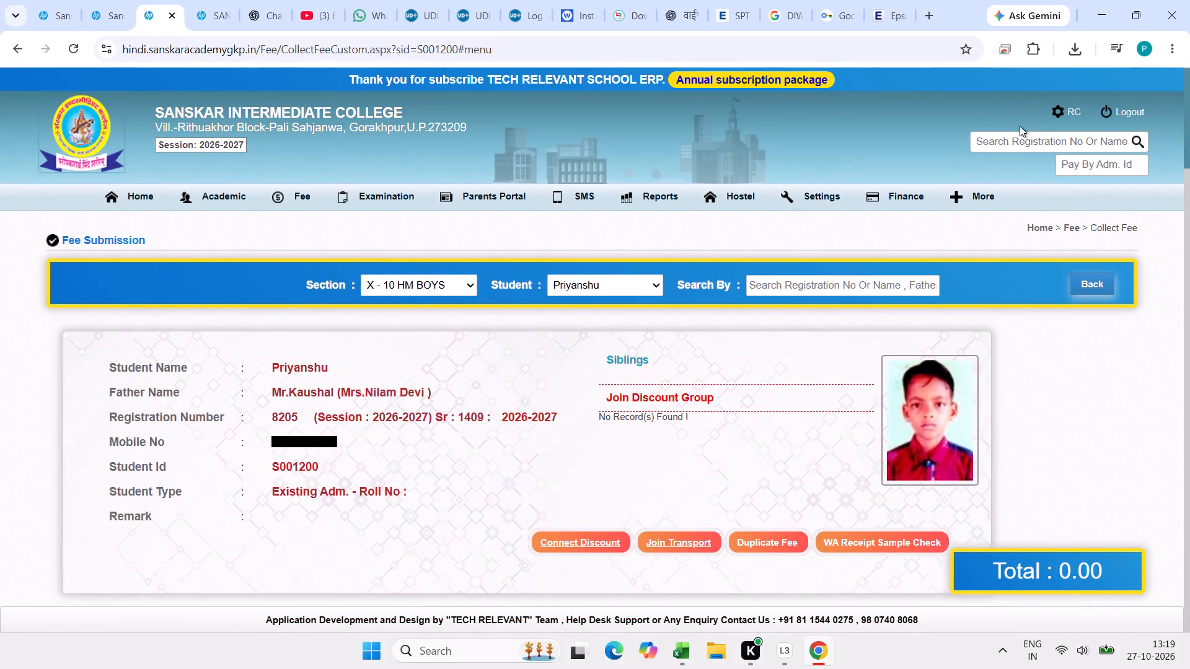
click(1013, 135)
text(ROSHANU)
key(BackSpace)
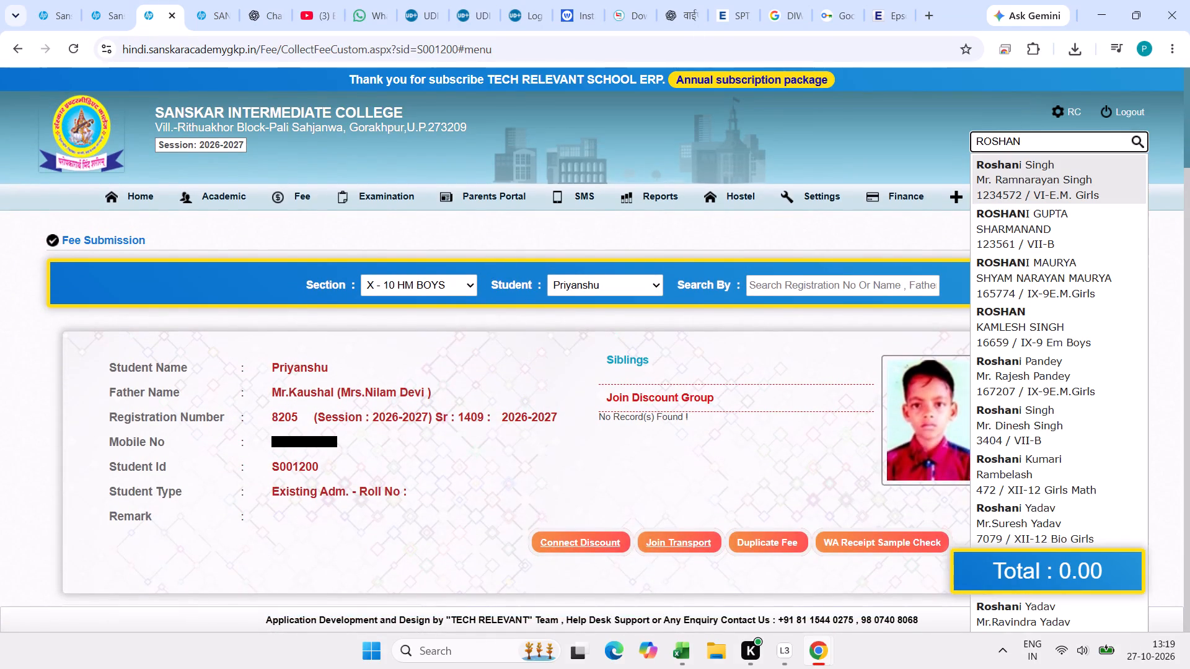
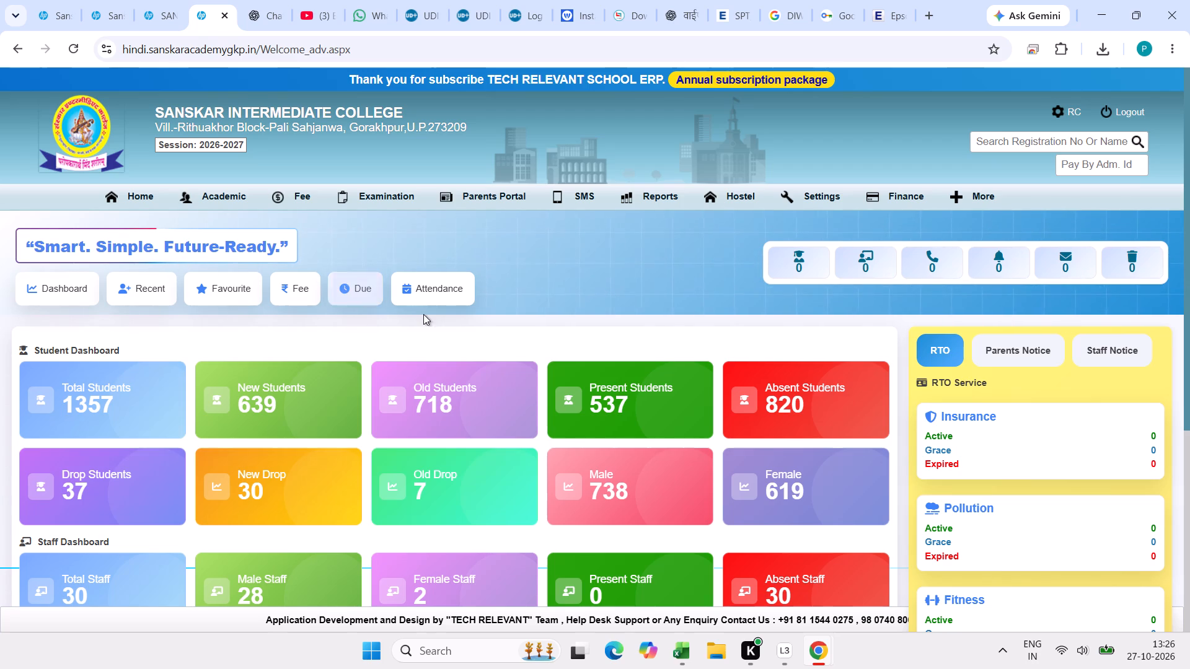
Open the Fee section of the Sanskar Intermediate College system from its dashboard.
click(278, 187)
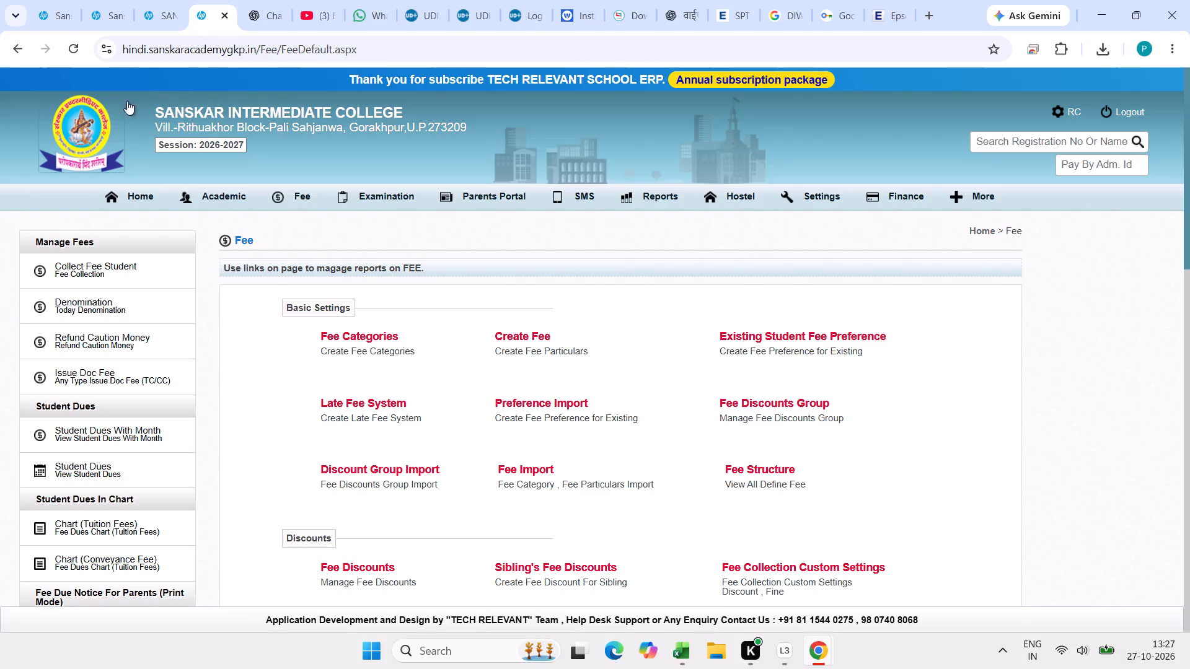
Return to the X-10 HM Boys student's fee submission page and search the student records for ROSHANI.
click(170, 0)
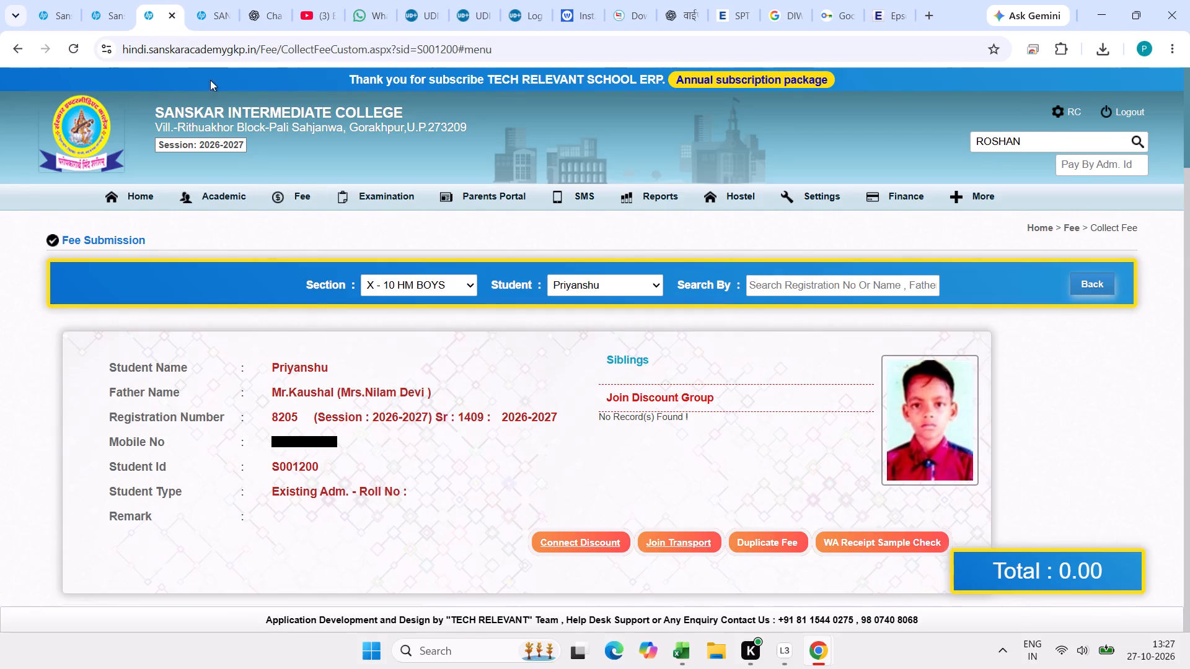
click(1075, 145)
key(i)
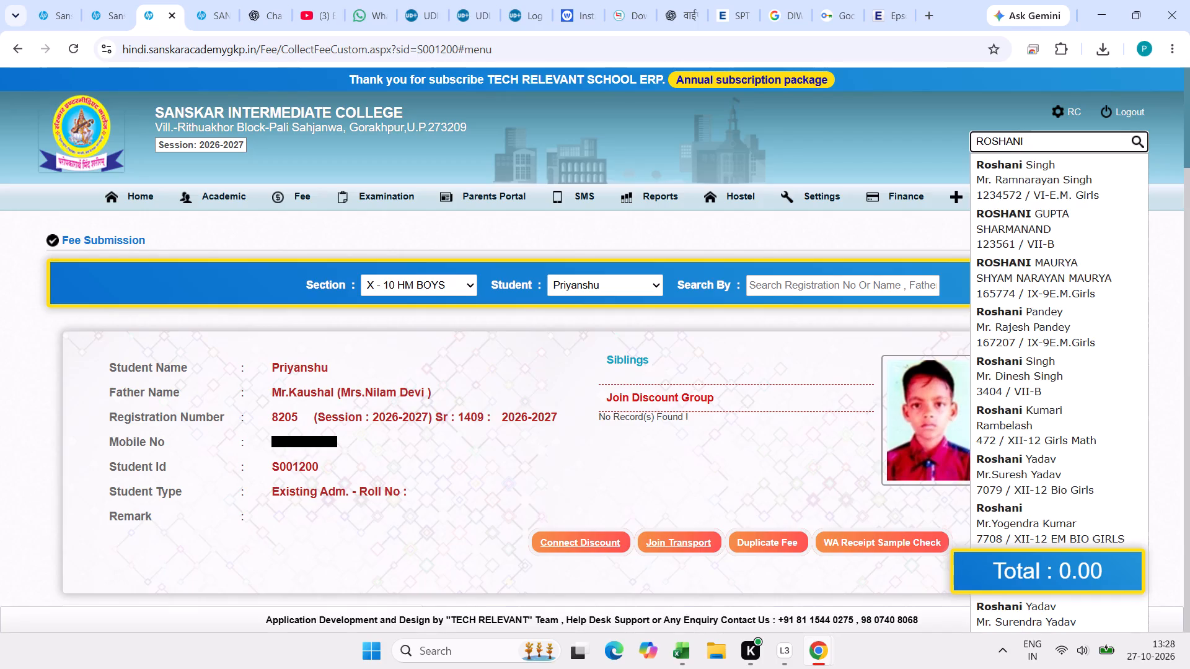
scroll(1037, 150, up, 2)
click(288, 450)
scroll(288, 450, down, 3)
scroll(288, 450, up, 1)
Go back to the separately opened Fee section and open its student fee collection form.
click(220, 0)
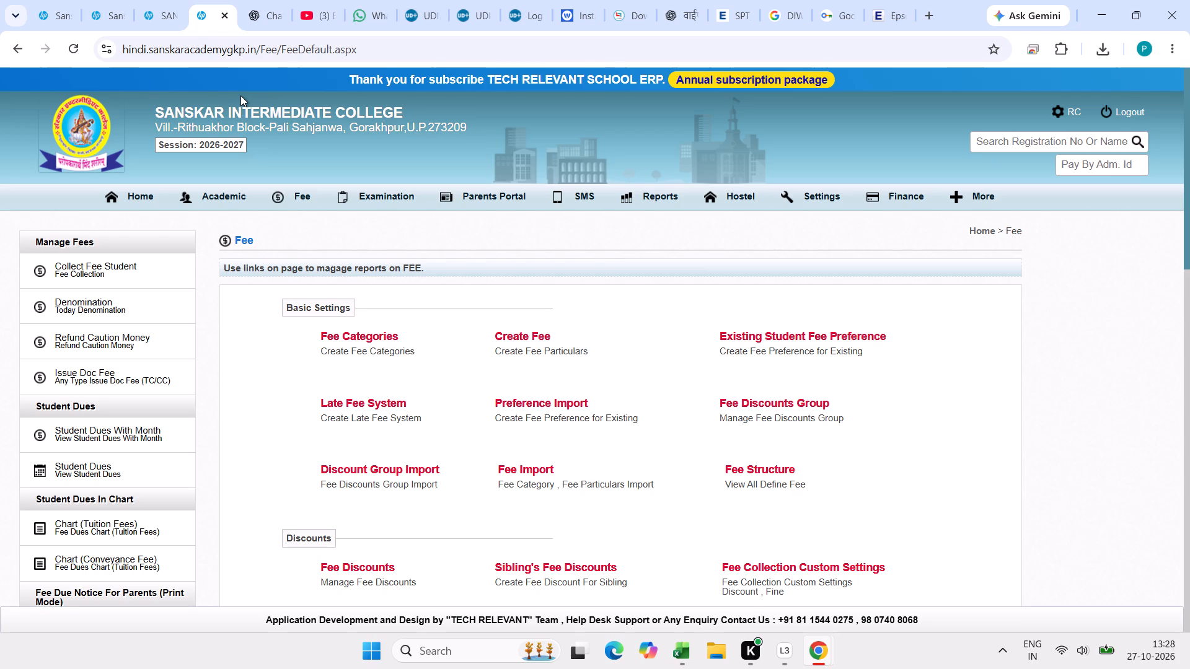
scroll(240, 95, up, 4)
click(148, 263)
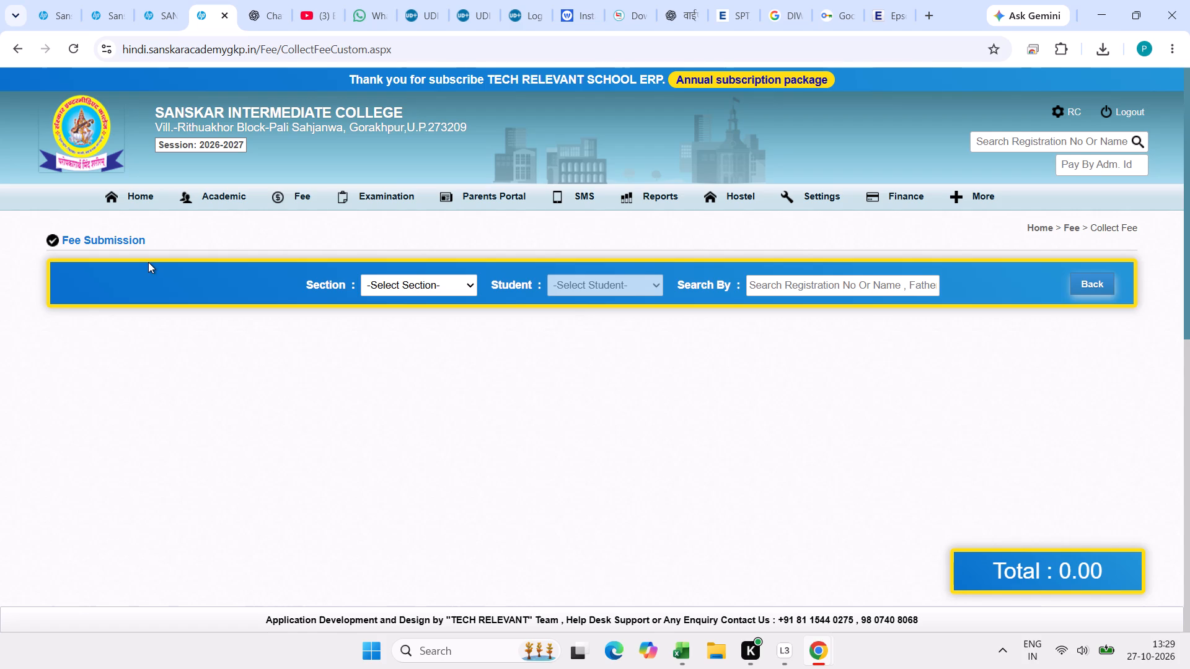
scroll(163, 254, up, 2)
Switch to the signed-out UDISE+ page and go from it to the portal's home page.
click(416, 0)
scroll(415, 72, up, 1)
scroll(409, 111, down, 1)
scroll(401, 131, up, 4)
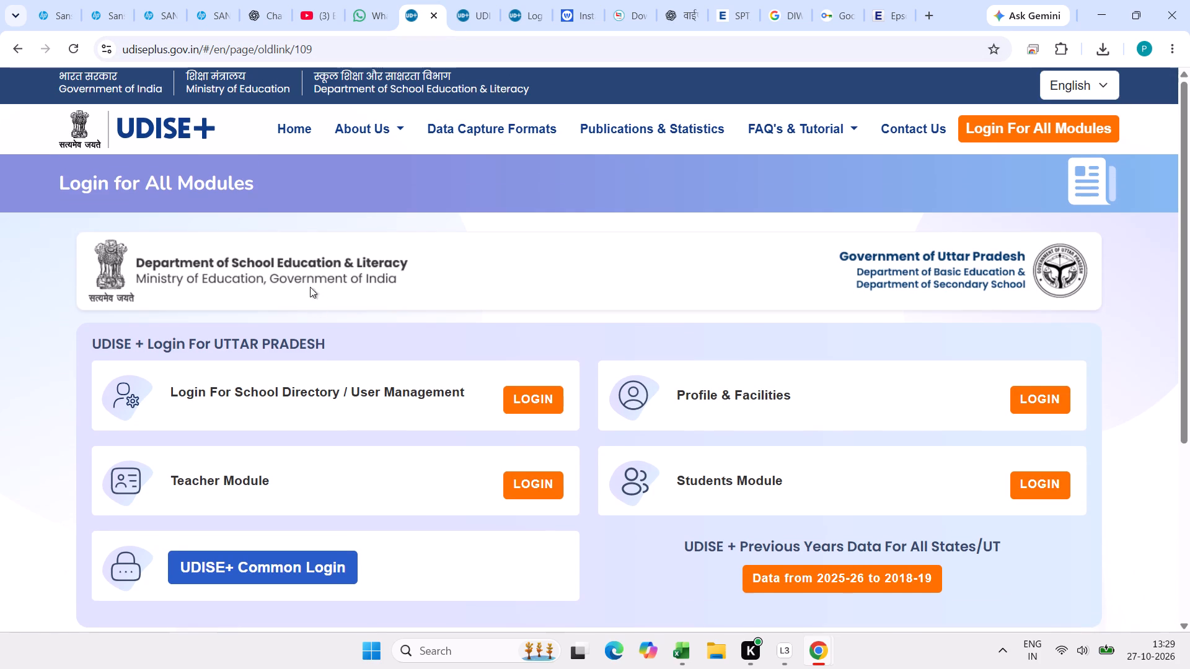
click(471, 1)
click(519, 0)
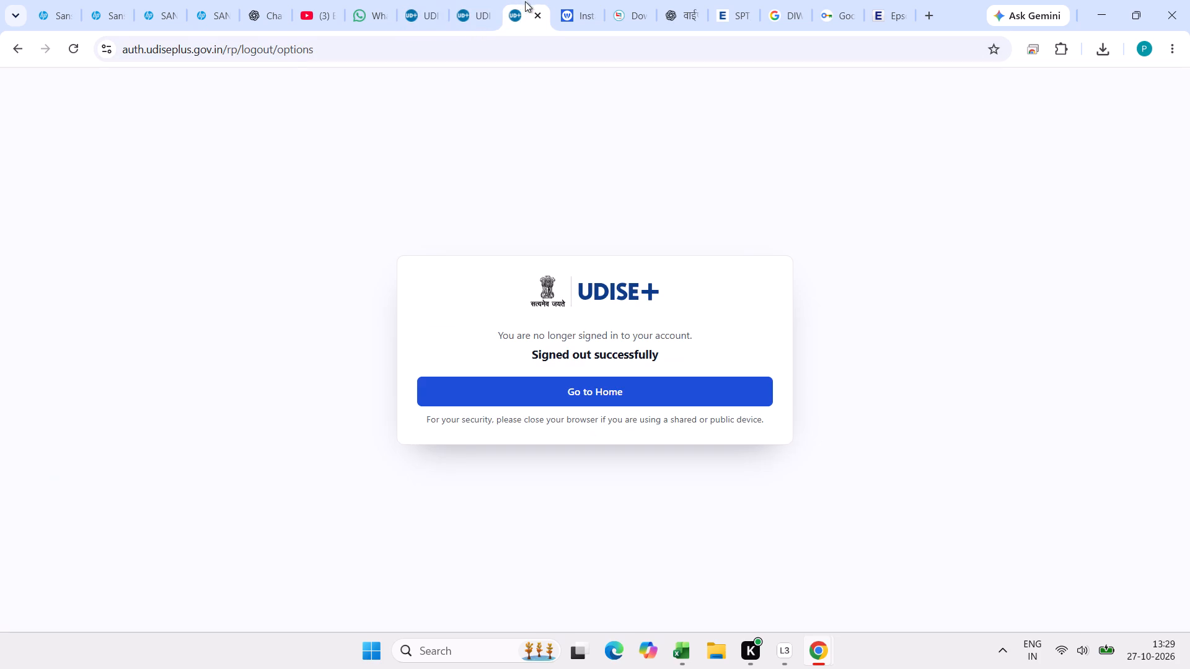
click(550, 388)
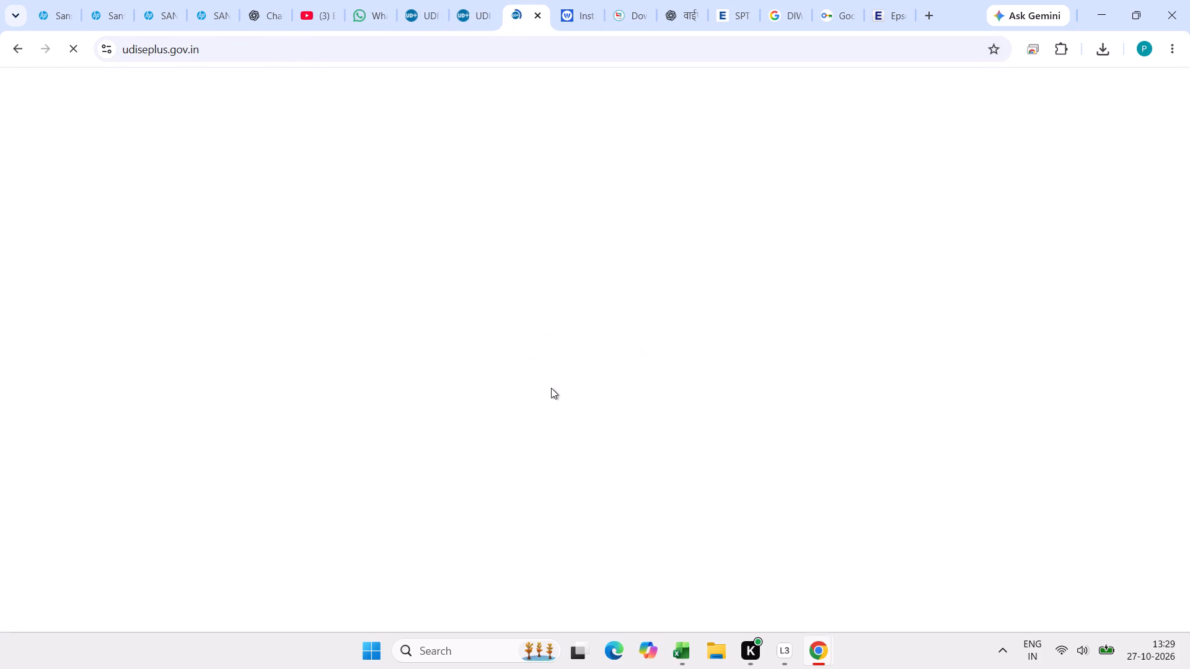
scroll(629, 311, up, 1)
scroll(648, 305, down, 1)
Open the UDISE+ login page for all modules with Uttar Pradesh as the state.
click(1003, 138)
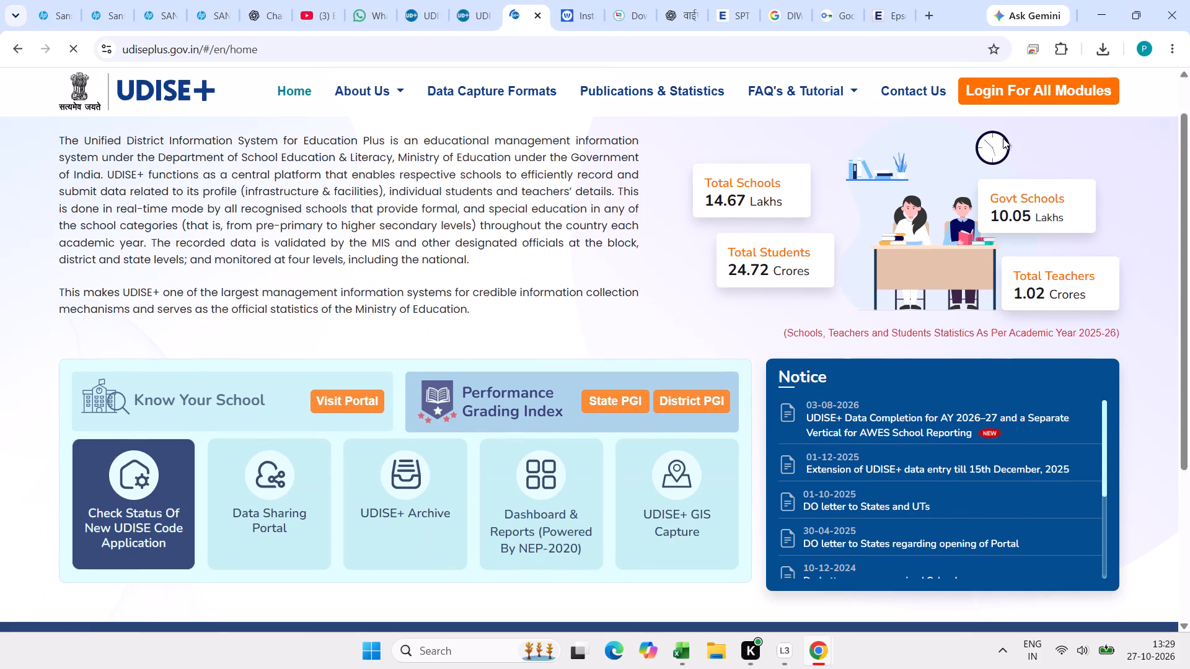
scroll(997, 108, up, 4)
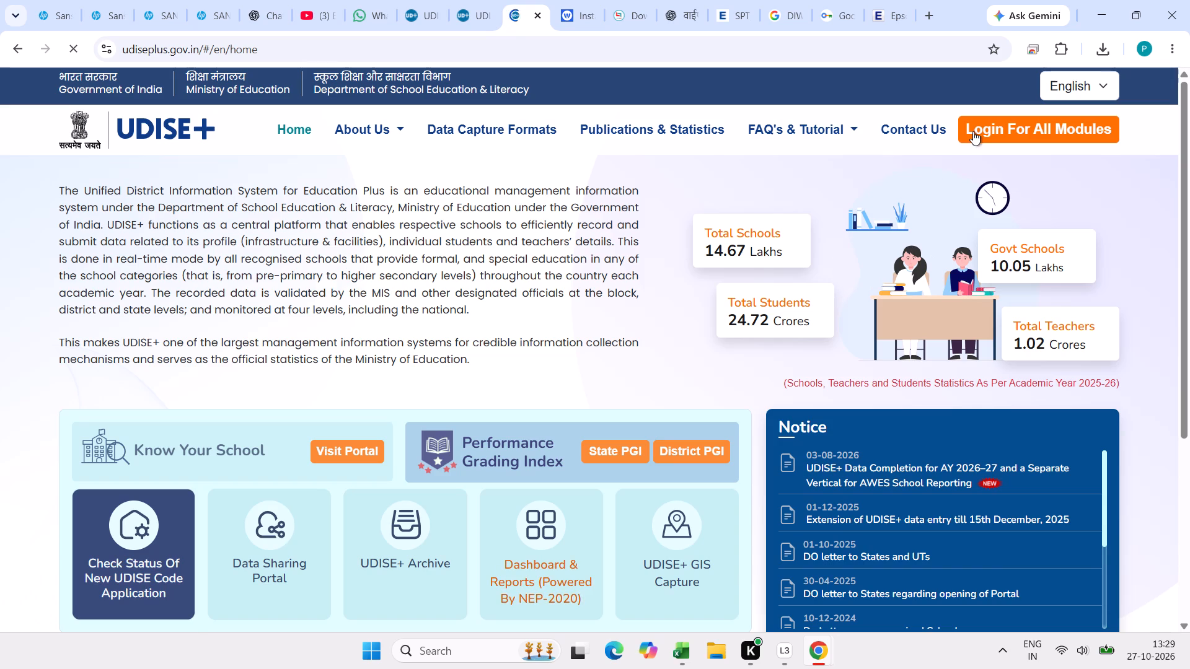
click(977, 128)
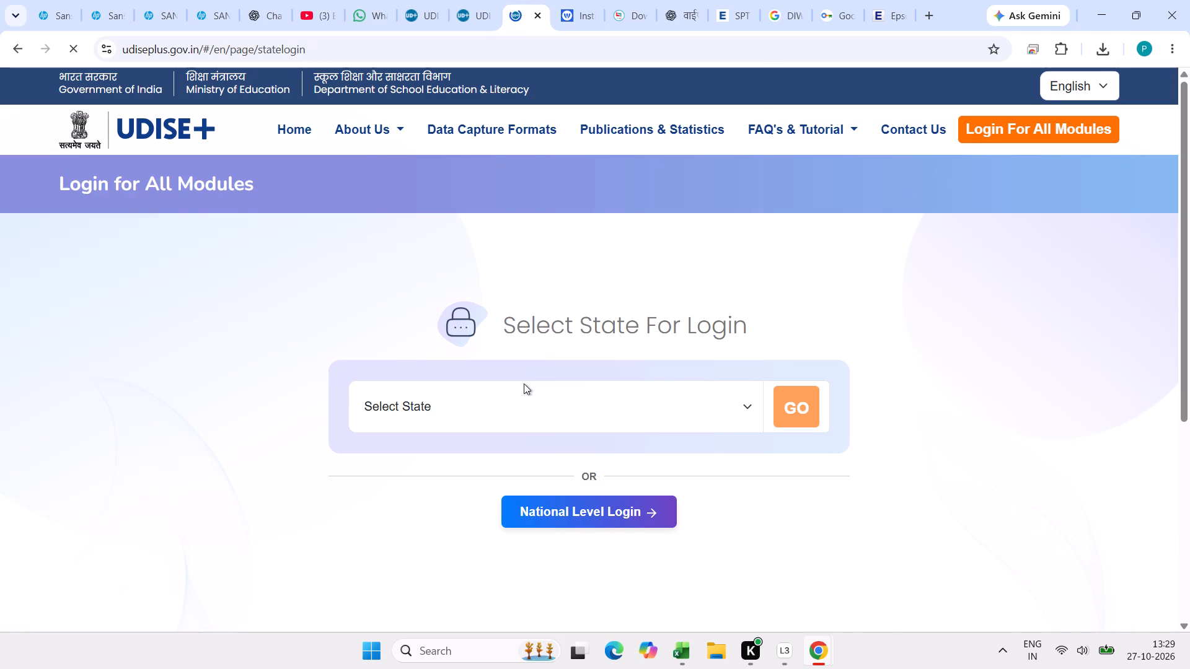
click(524, 383)
scroll(482, 378, up, 1)
scroll(480, 377, down, 2)
scroll(428, 382, down, 2)
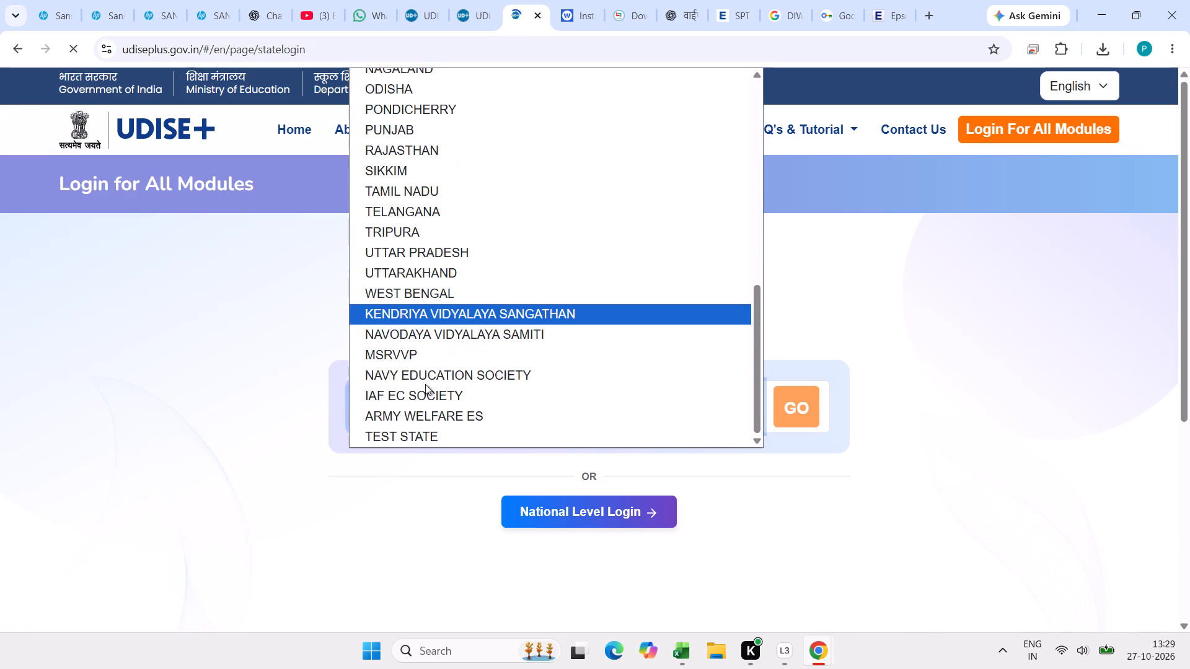
click(410, 250)
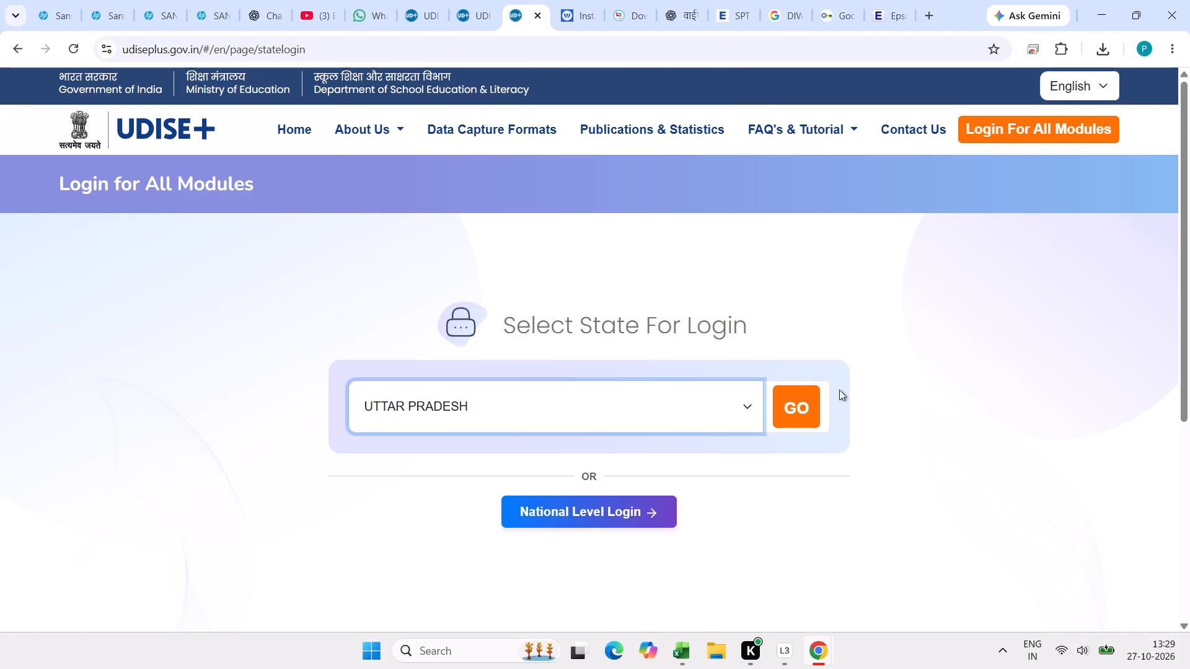
click(795, 404)
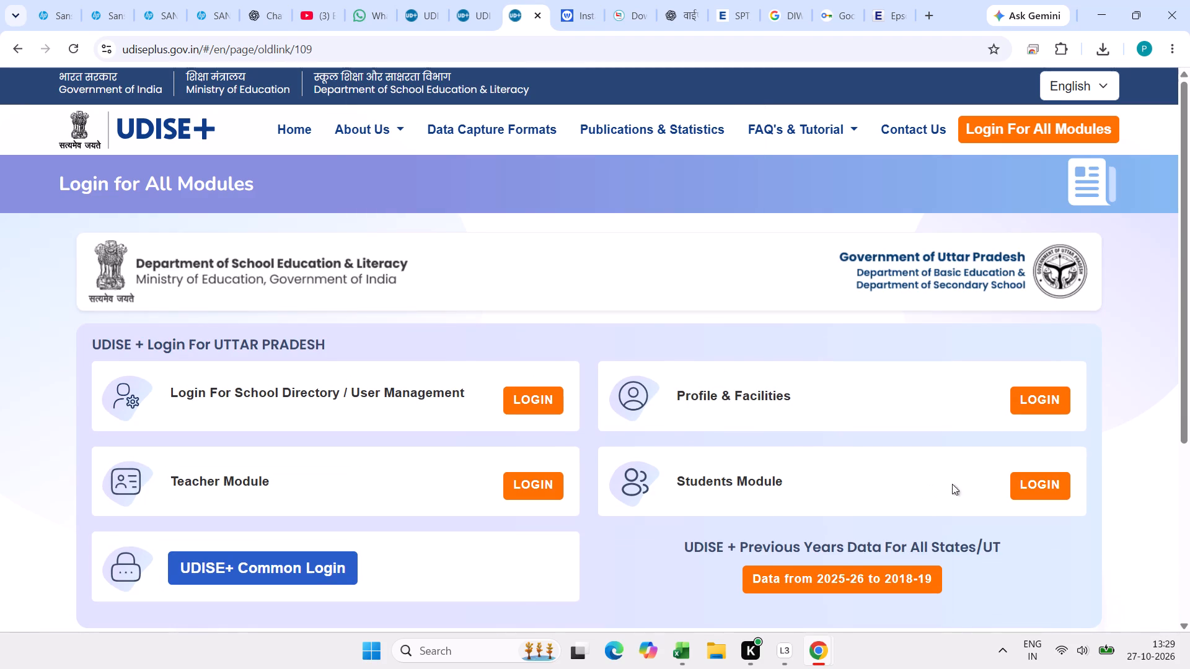
Open the login for the UDISE+ Students Module.
click(1064, 489)
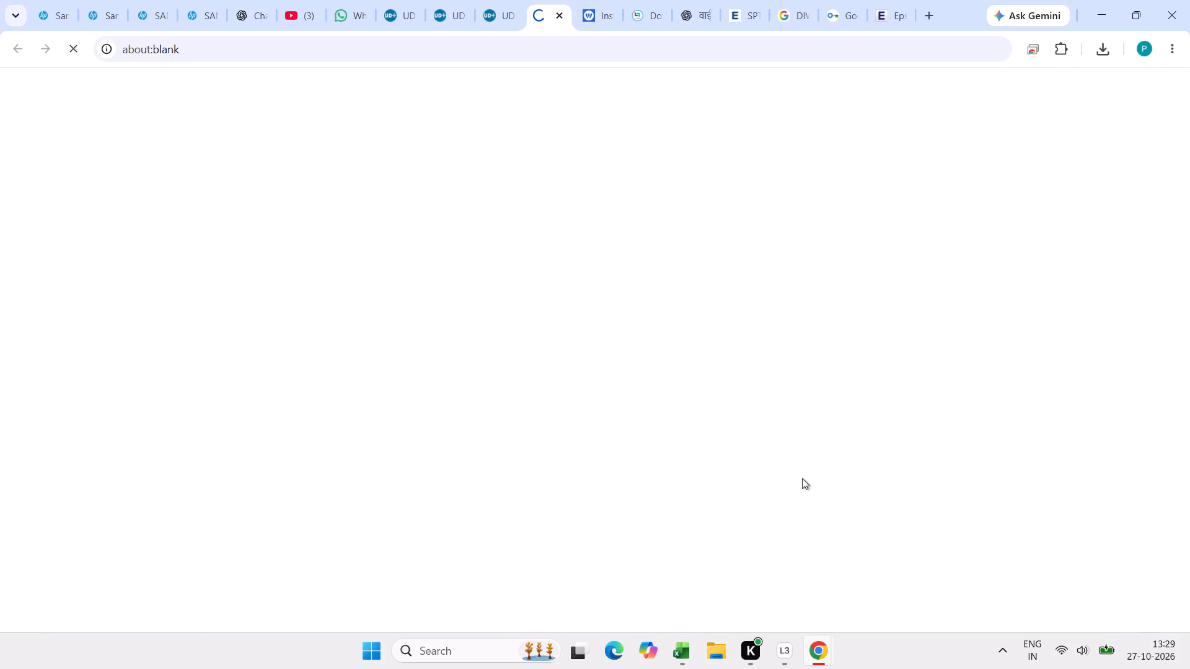